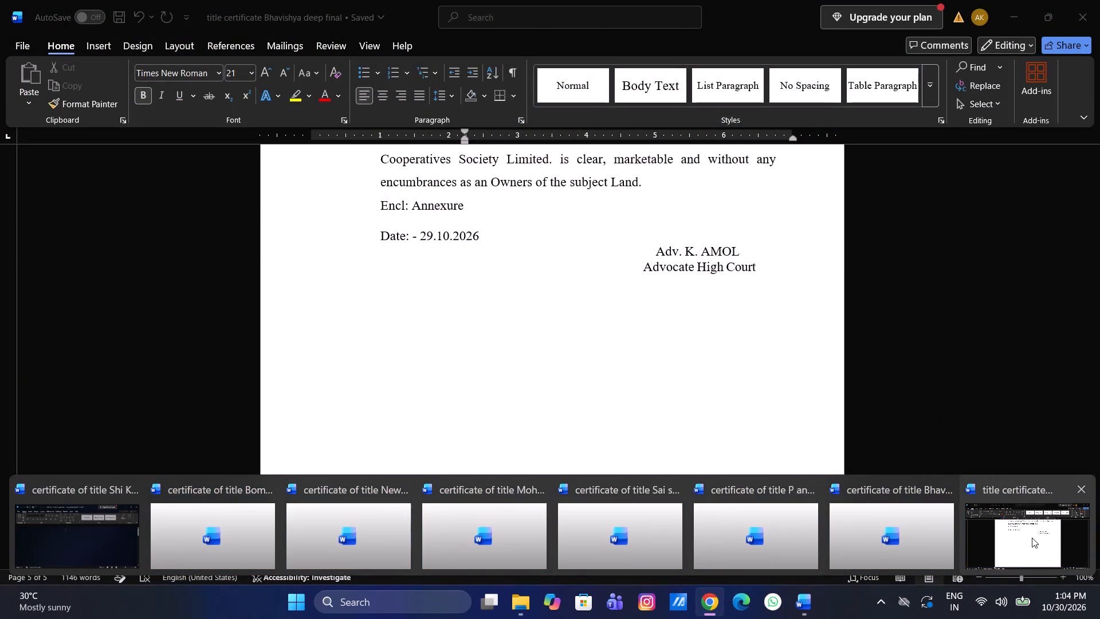
click(1027, 538)
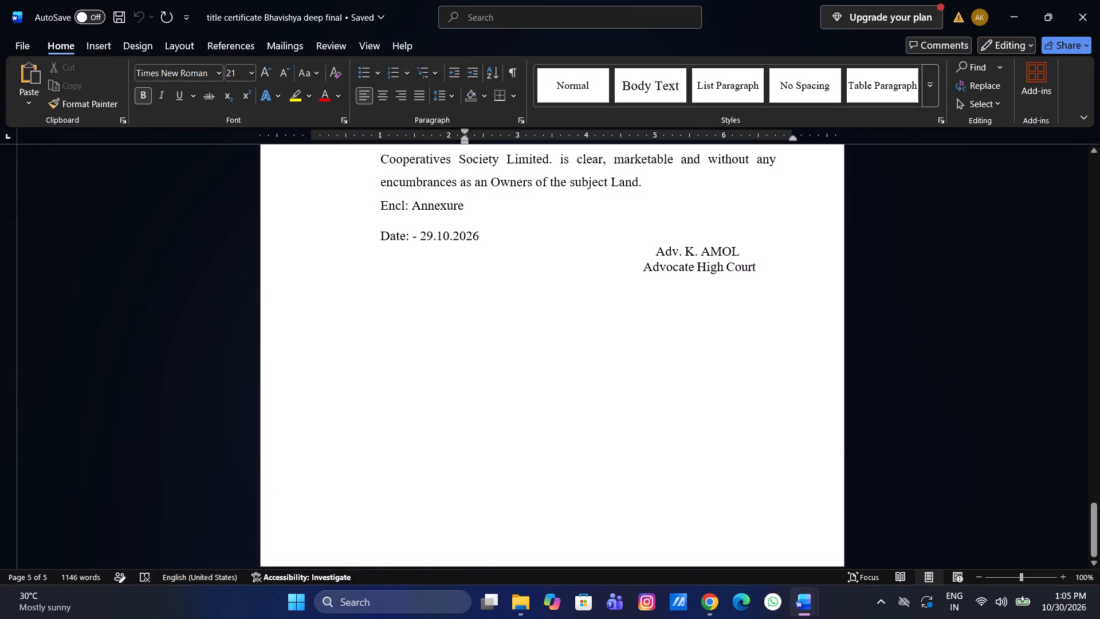
scroll(512, 279, up, 4)
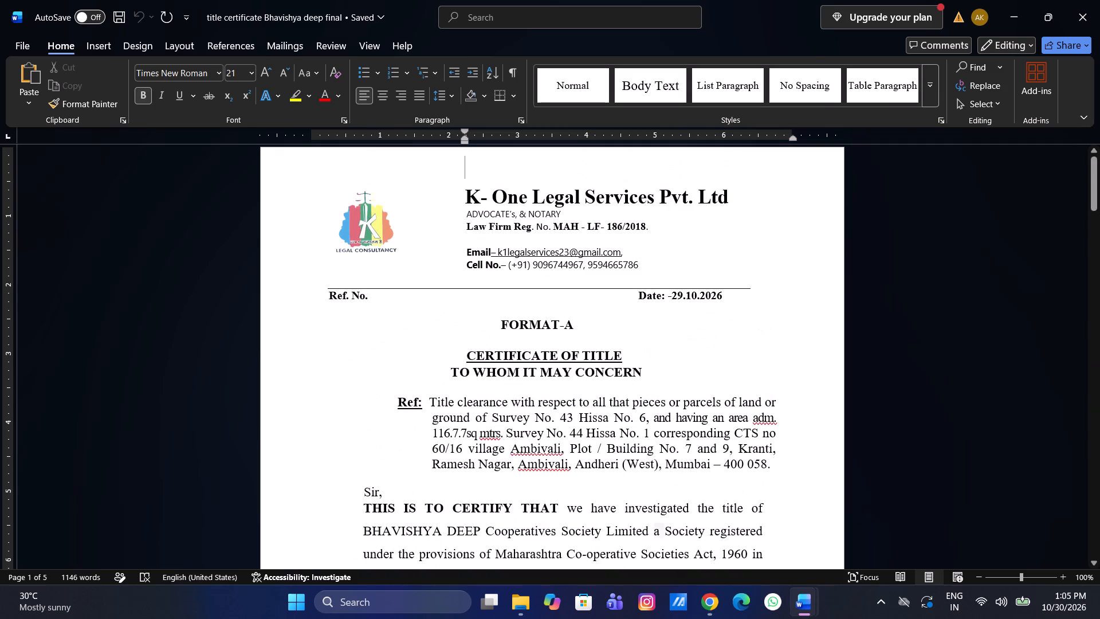
scroll(512, 279, down, 3)
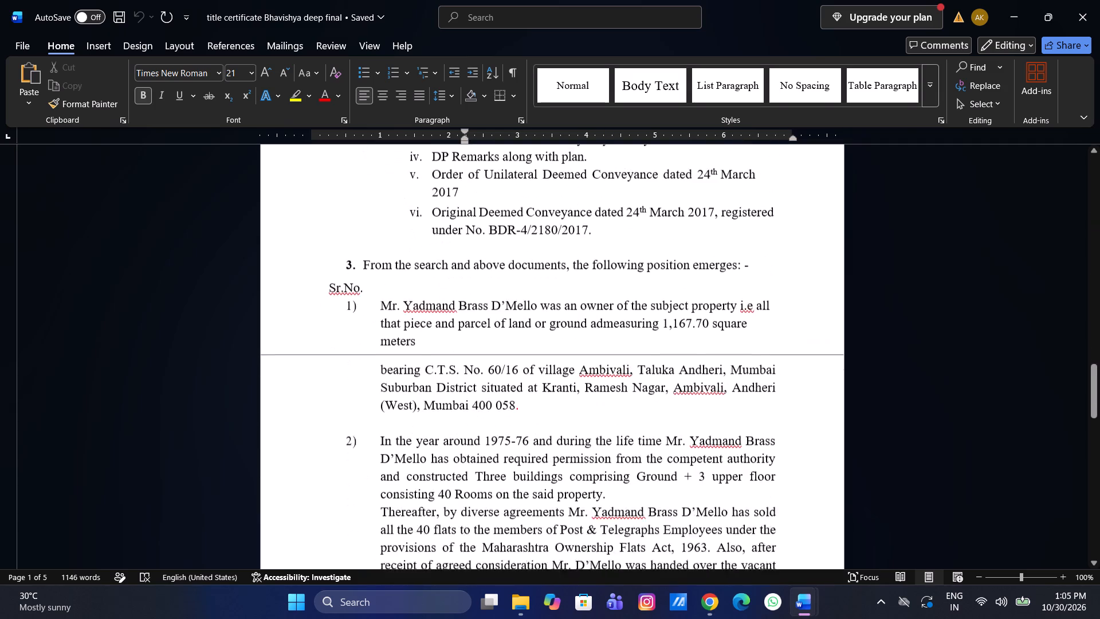
scroll(512, 279, down, 1)
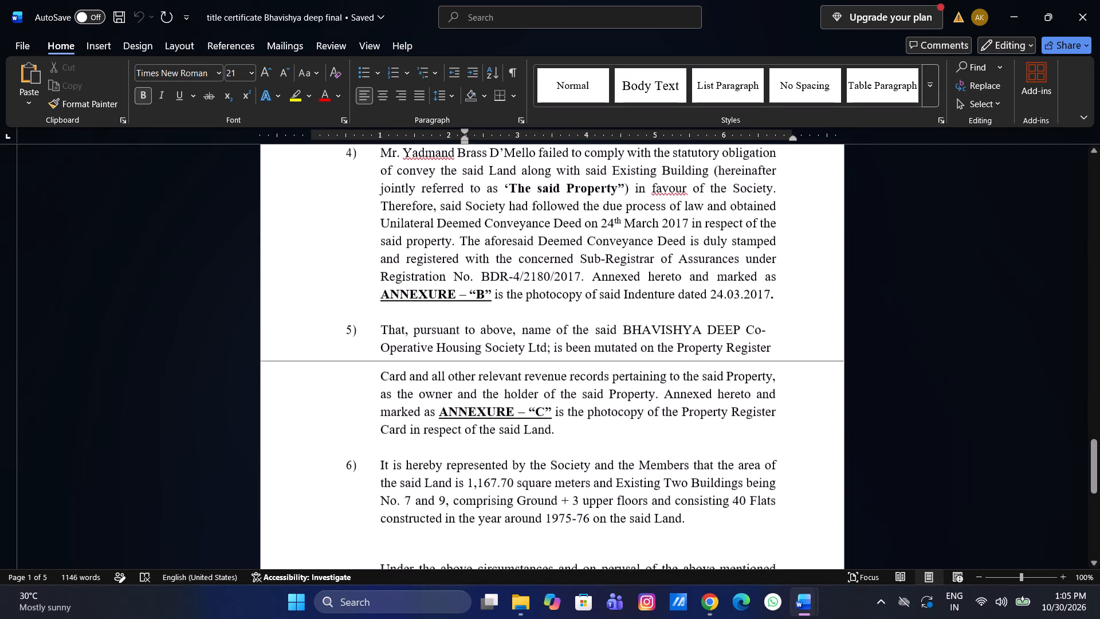
scroll(512, 279, down, 1)
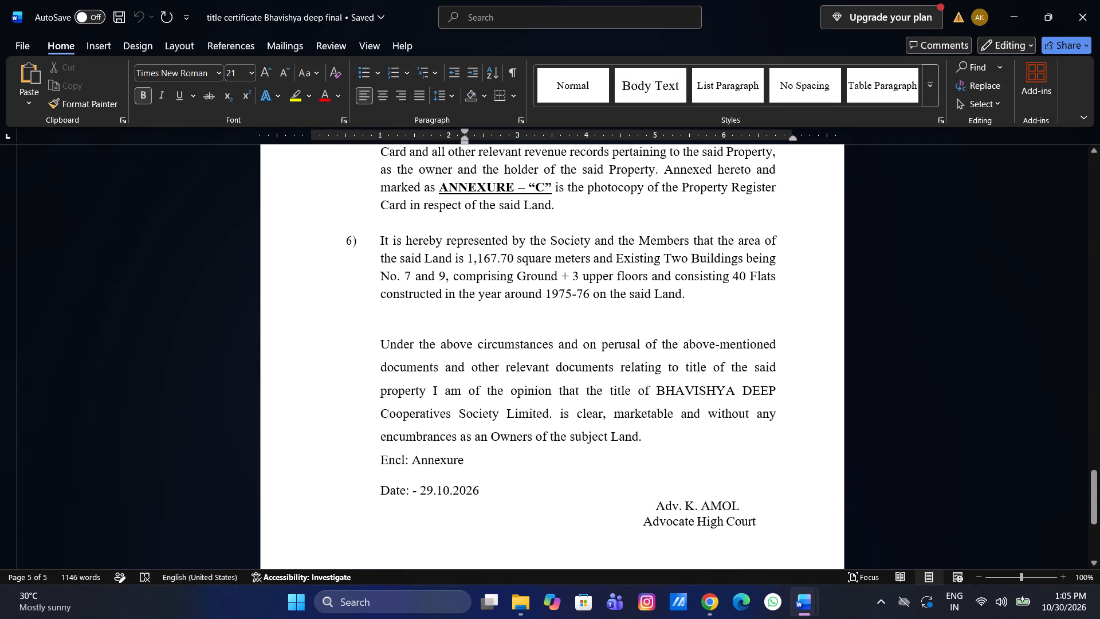
click(700, 302)
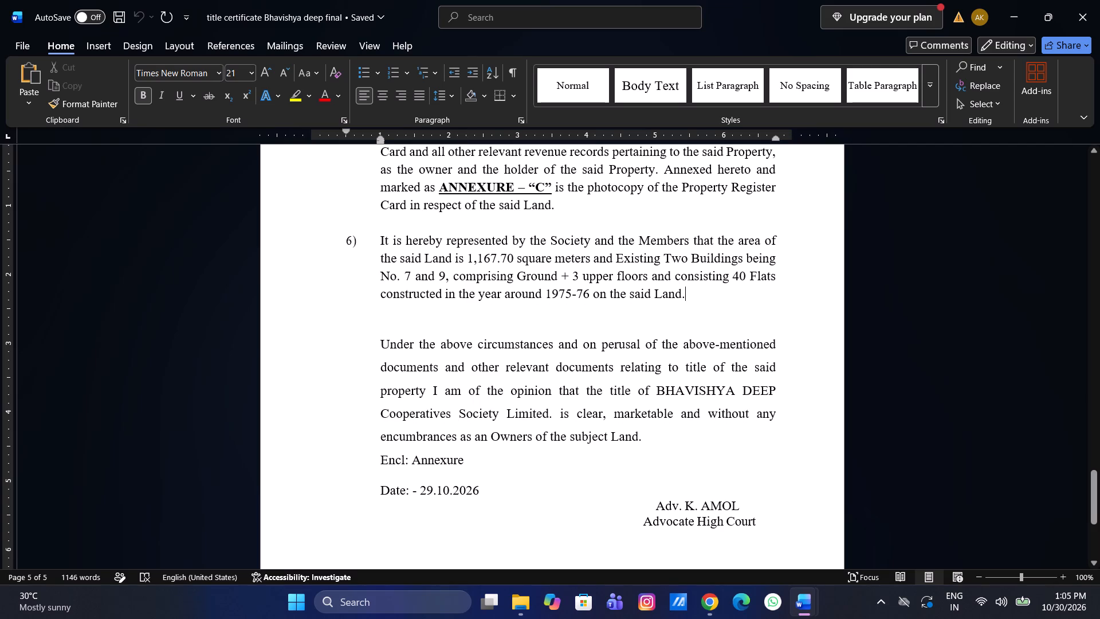
key(Return)
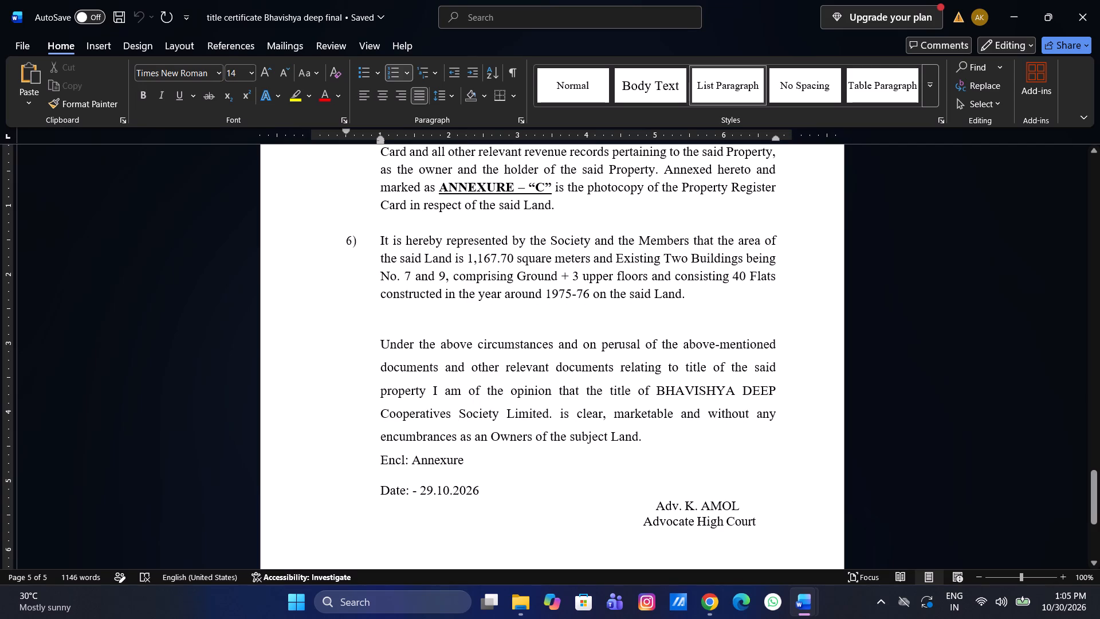
key(Return)
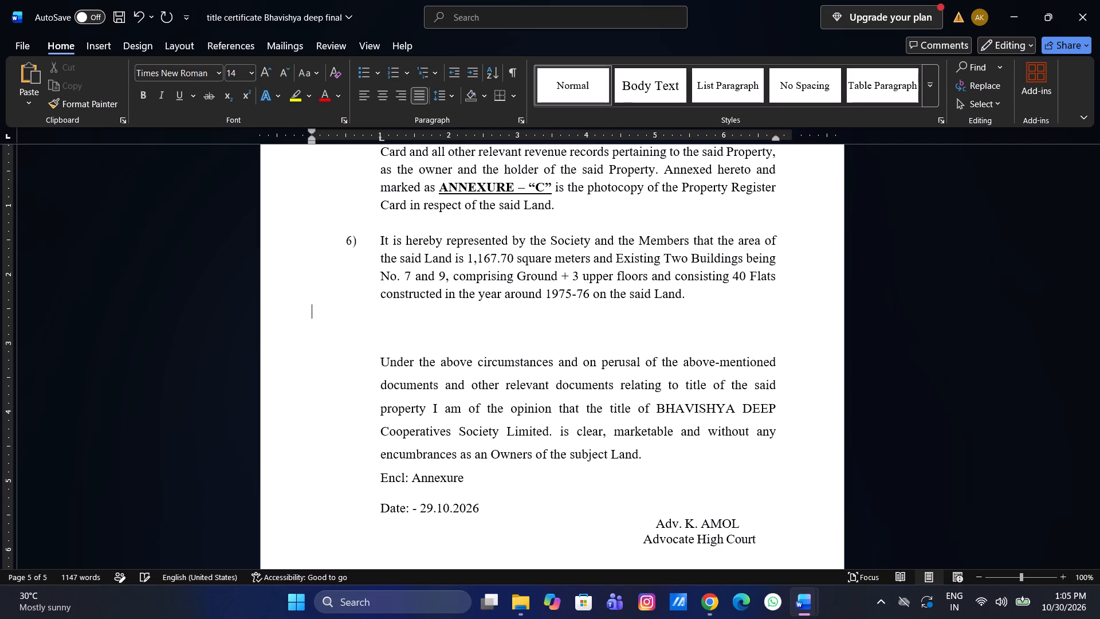
key(Return)
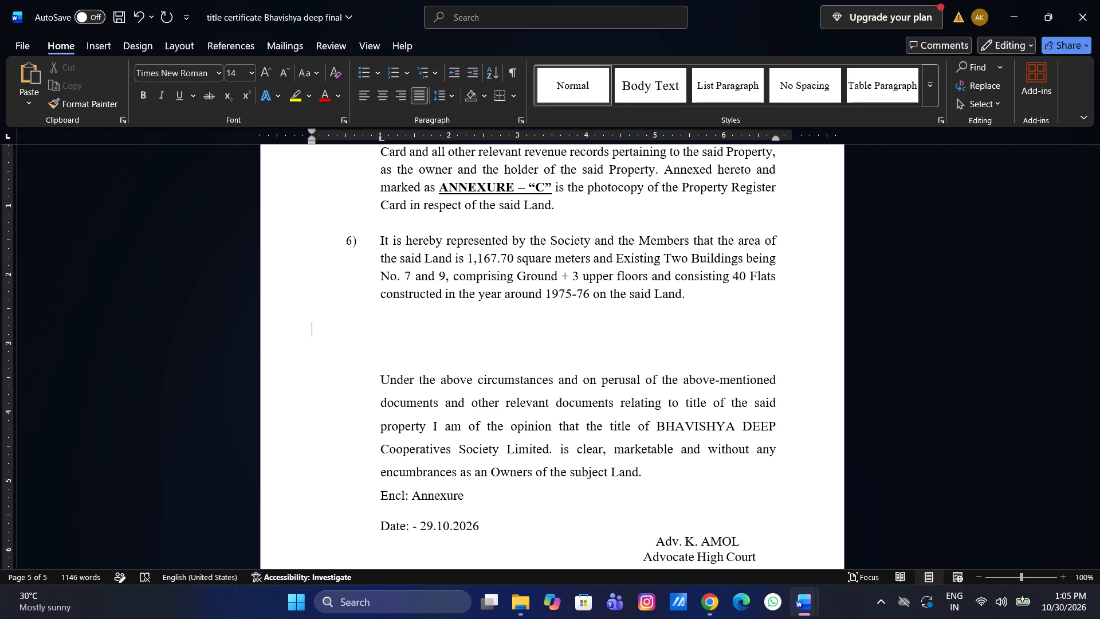
key(BackSpace)
key(BackSpace)
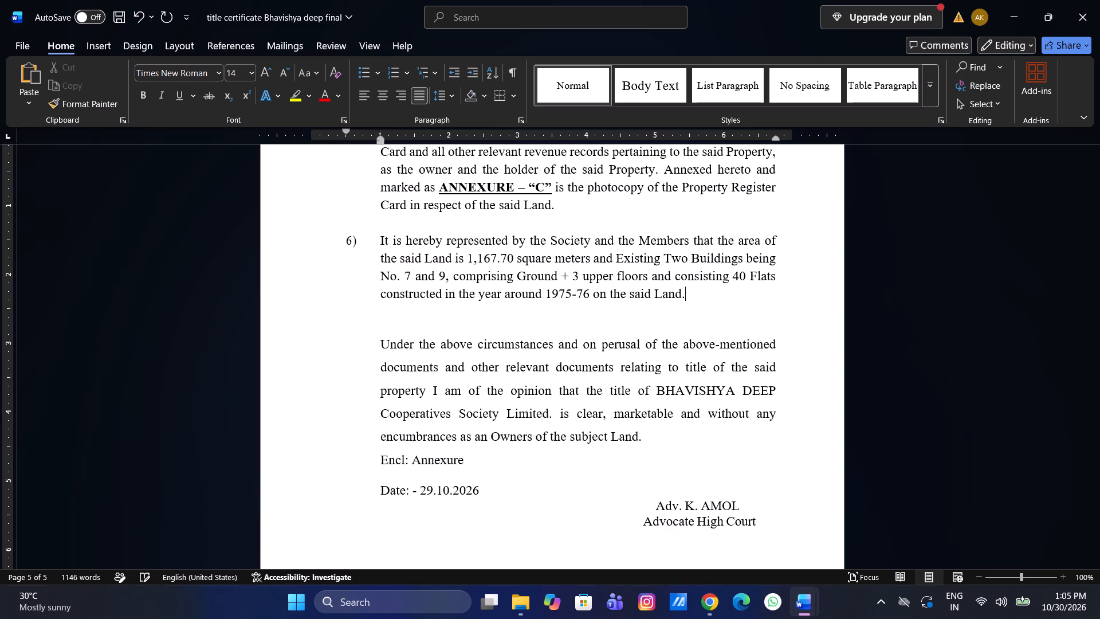
key(Return)
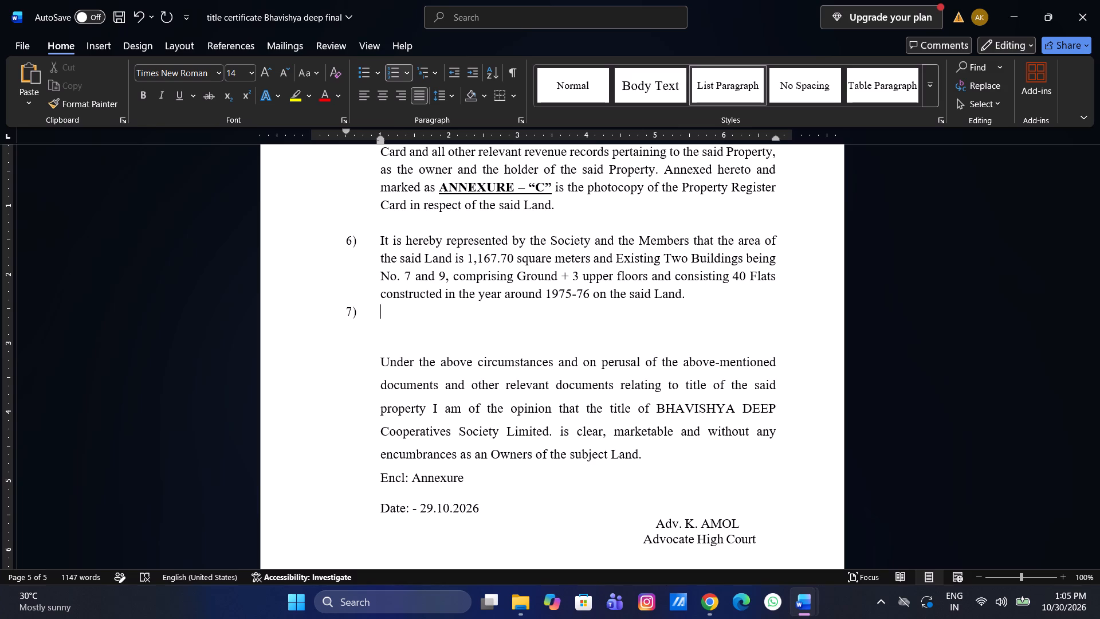
Begin item 7 with the words "It is pertain to note that".
text(it is)
key(space)
text(pertain ti)
key(space)
key(BackSpace)
key(BackSpace)
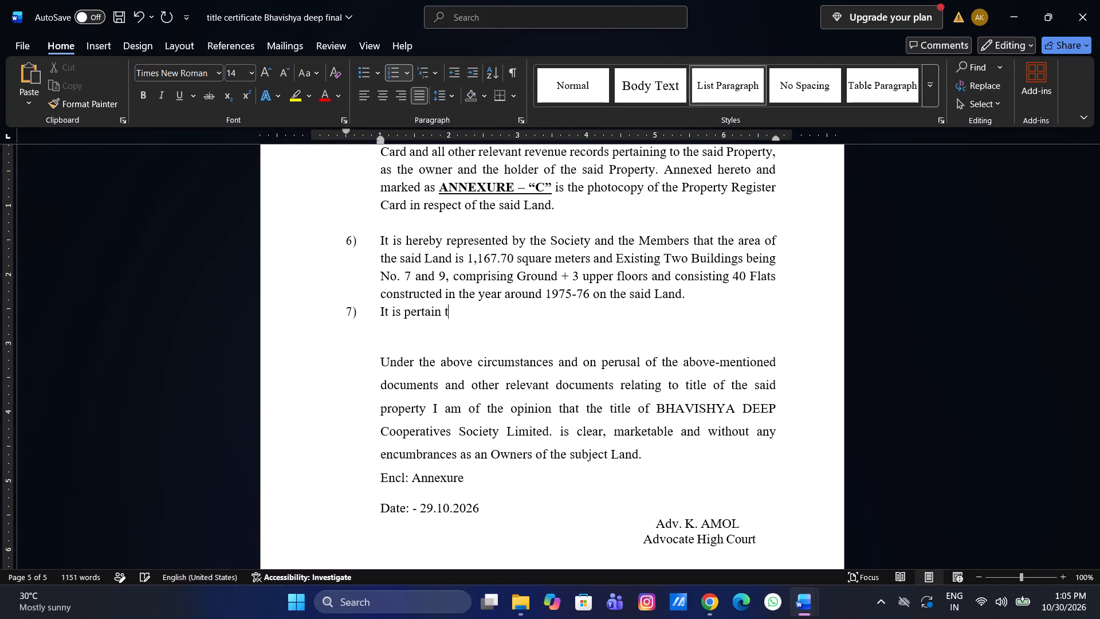
text(o note that)
key(space)
Continue item 7 with "there are other 10 buildings", correcting the spelling and spacing.
text(therer are other 10m)
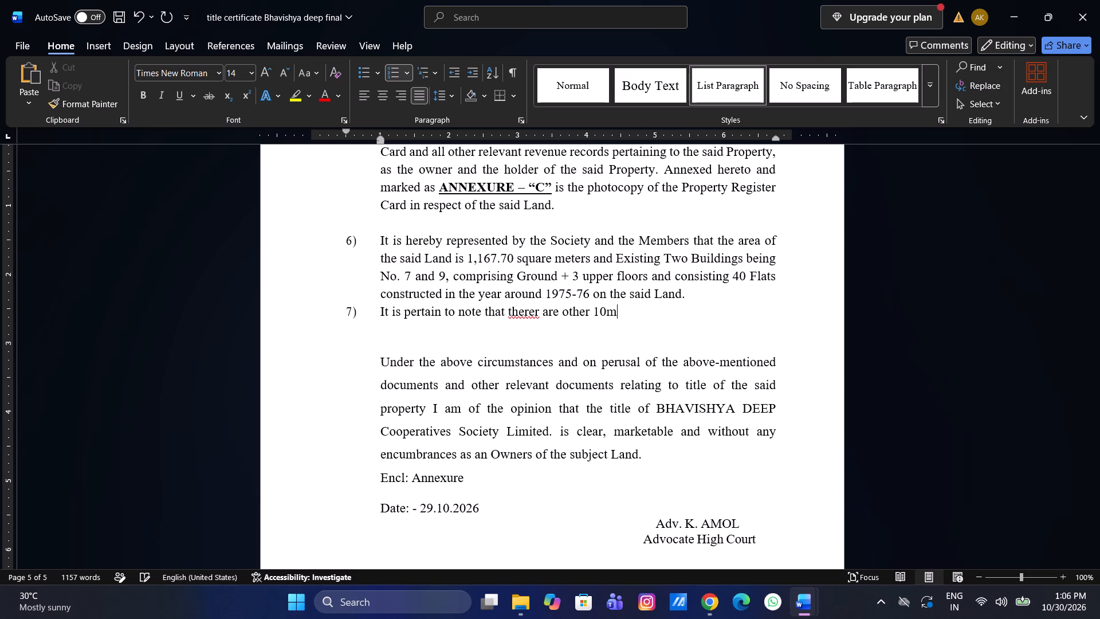
text(buildiings)
key(space)
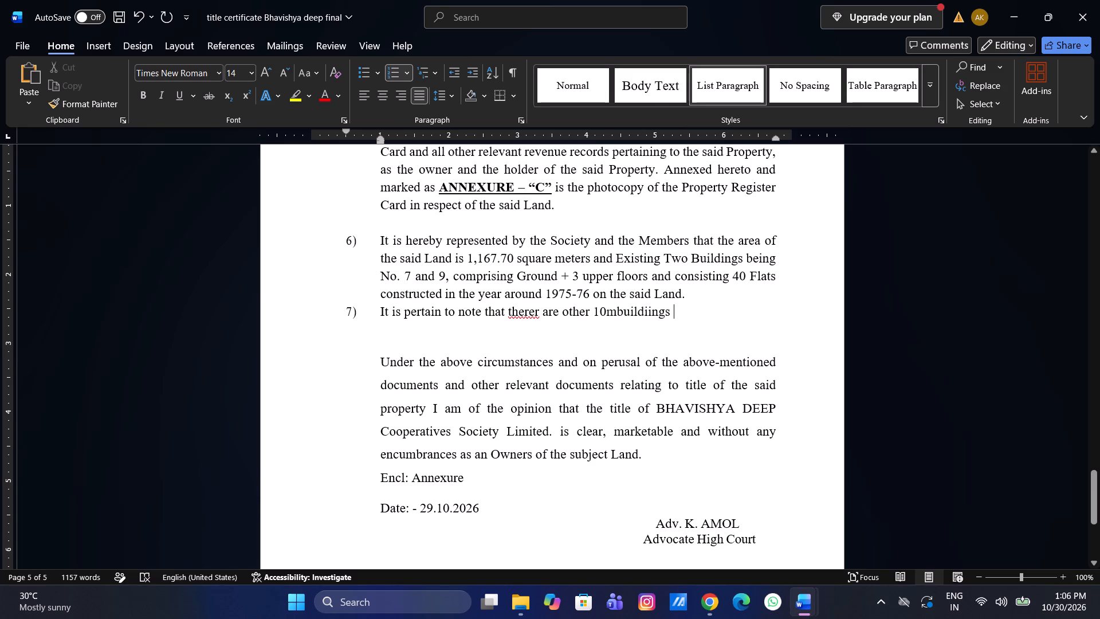
click(618, 307)
key(BackSpace)
key(space)
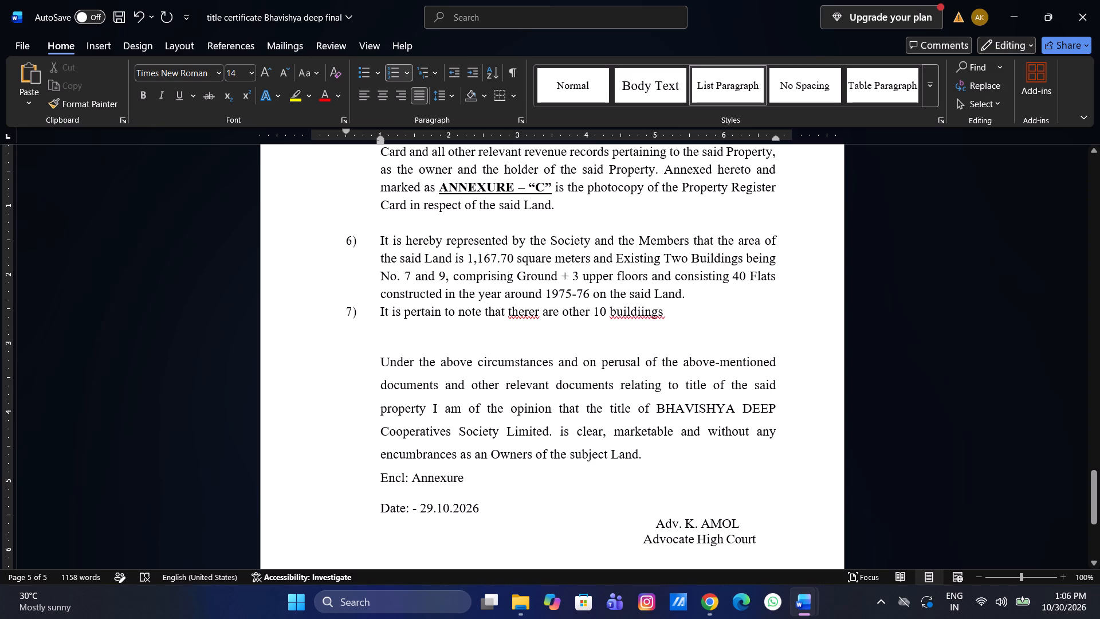
click(537, 309)
key(BackSpace)
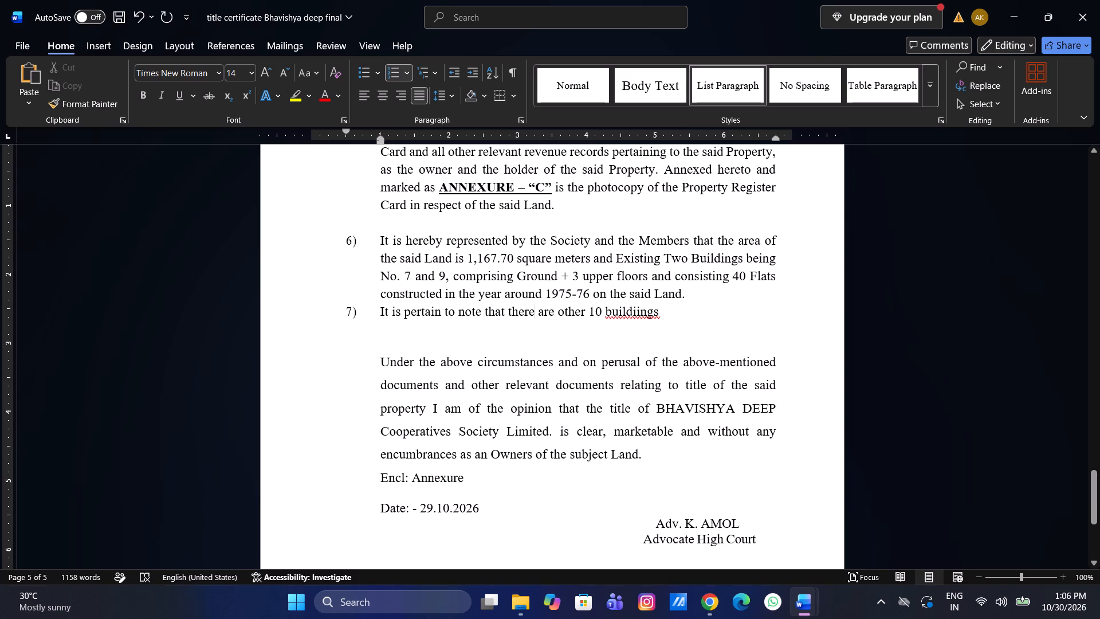
click(639, 312)
key(BackSpace)
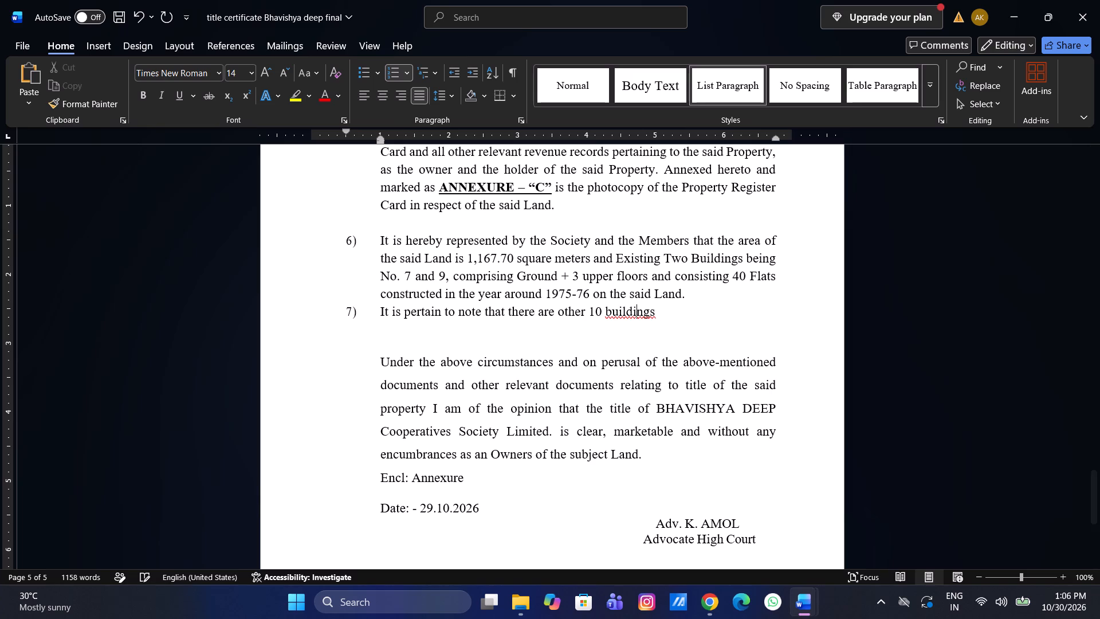
click(667, 311)
key(BackSpace)
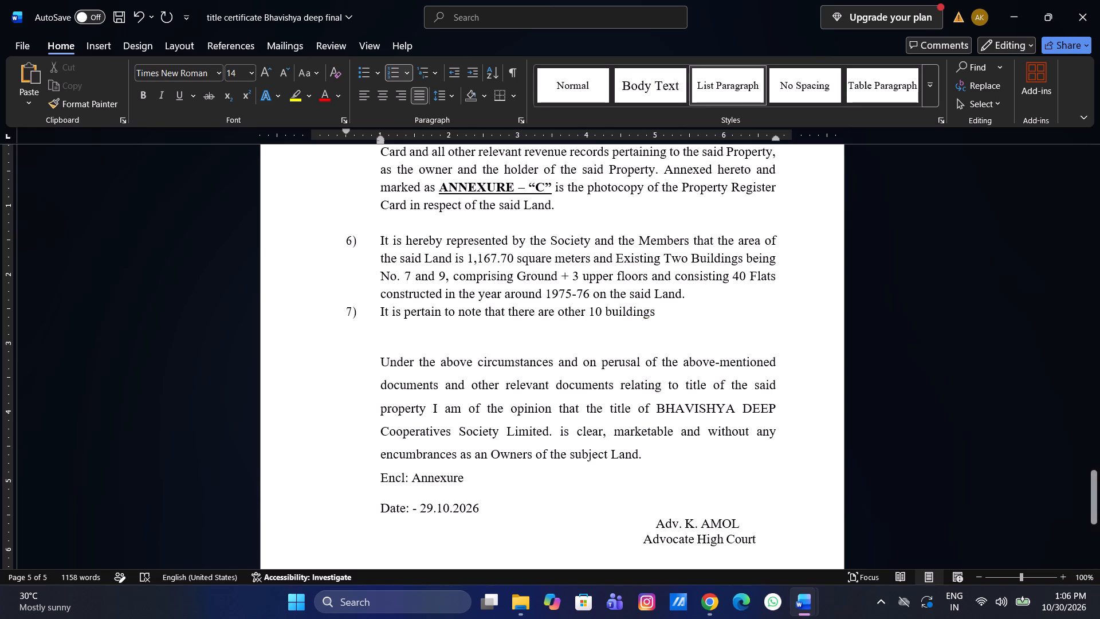
key(space)
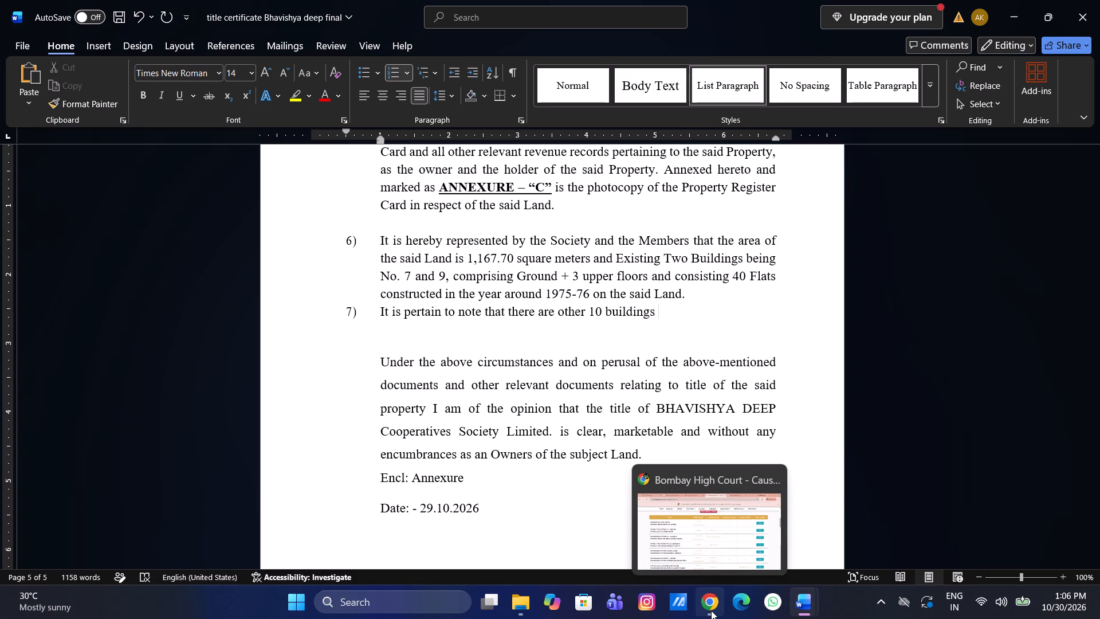
Switch to Chrome, search the web in a new tab for "nagar bhumapan kramanka meaning", and look through the results.
click(697, 531)
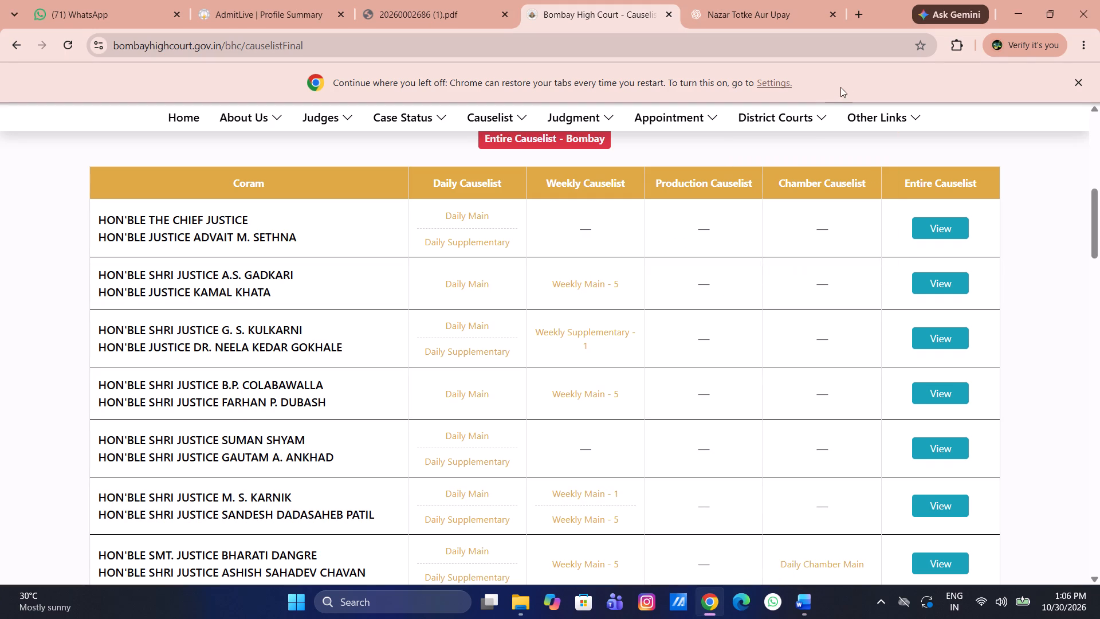
click(854, 10)
click(824, 45)
text(nagar bhumapan)
key(space)
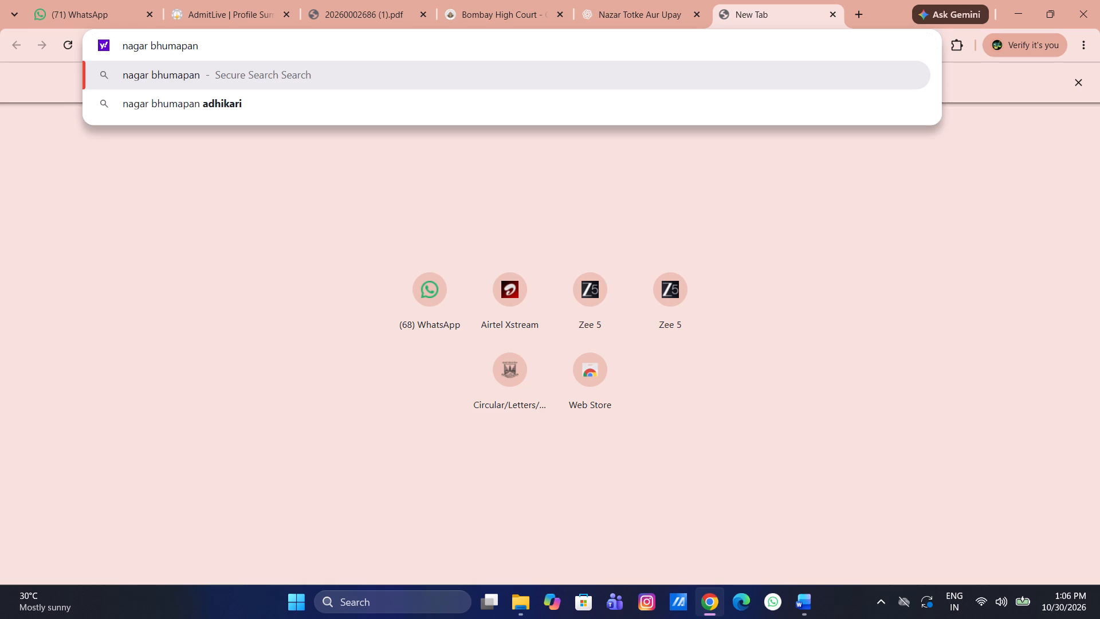
key(k)
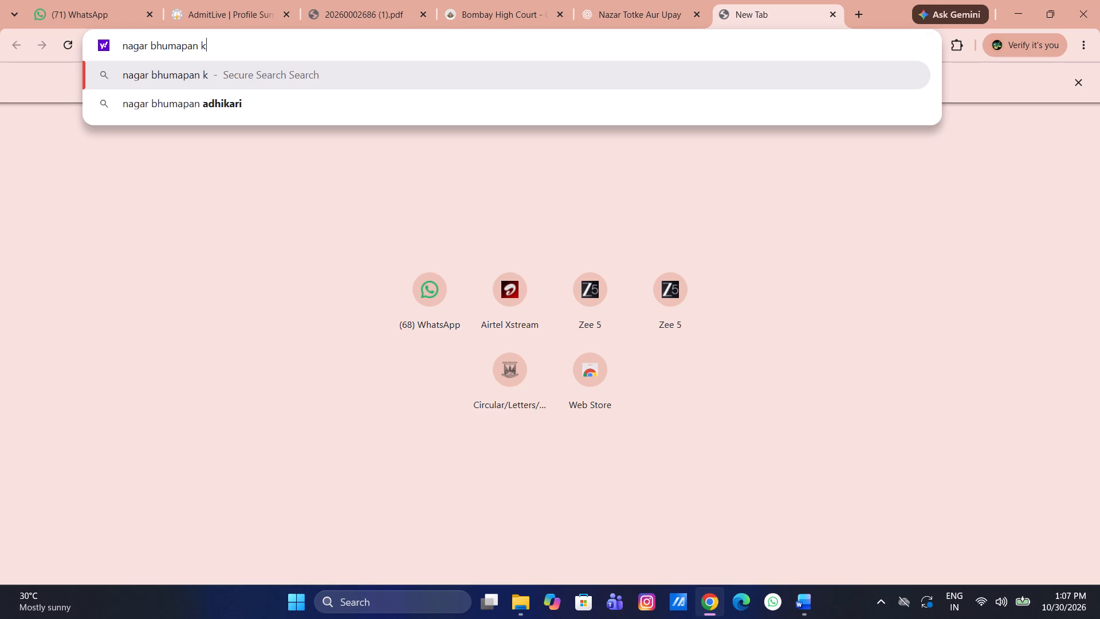
text(ra)
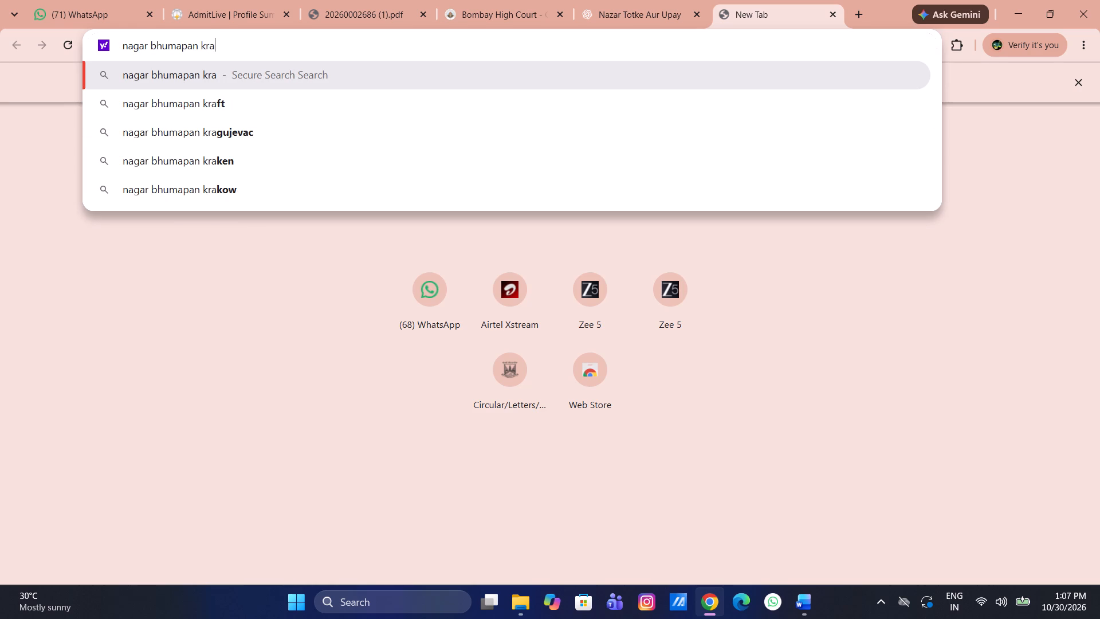
text(manka meaning)
key(Return)
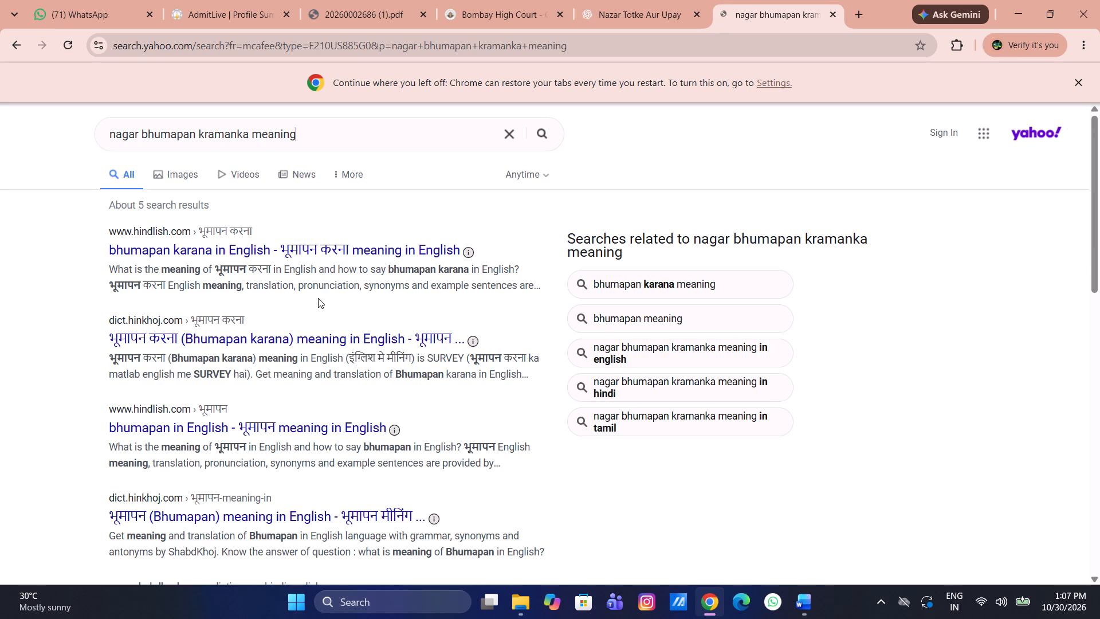
scroll(318, 298, down, 7)
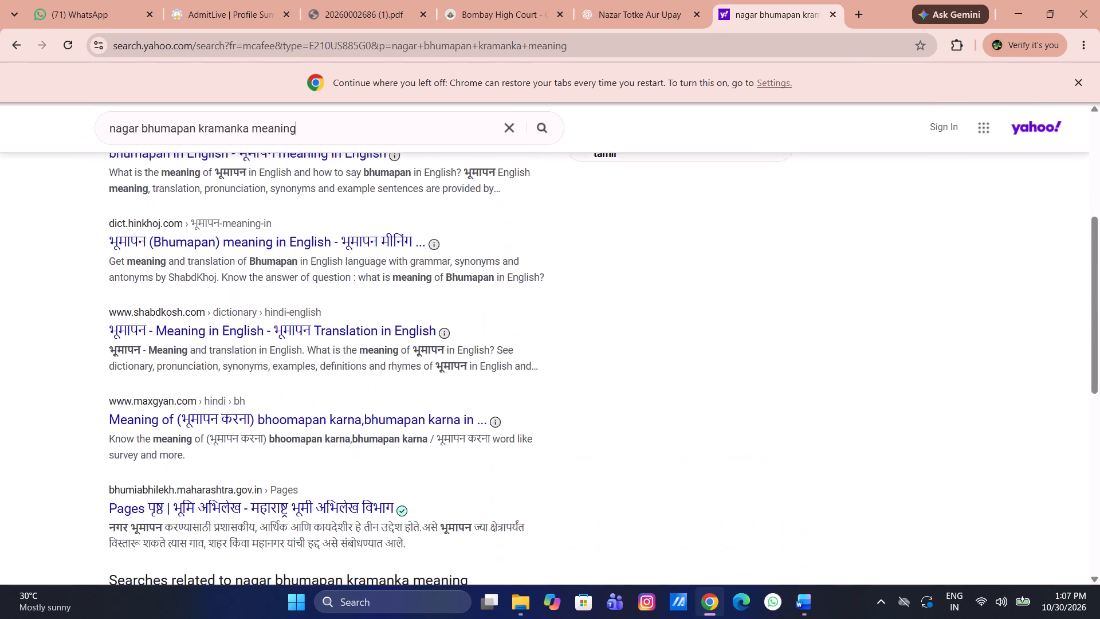
scroll(318, 298, down, 3)
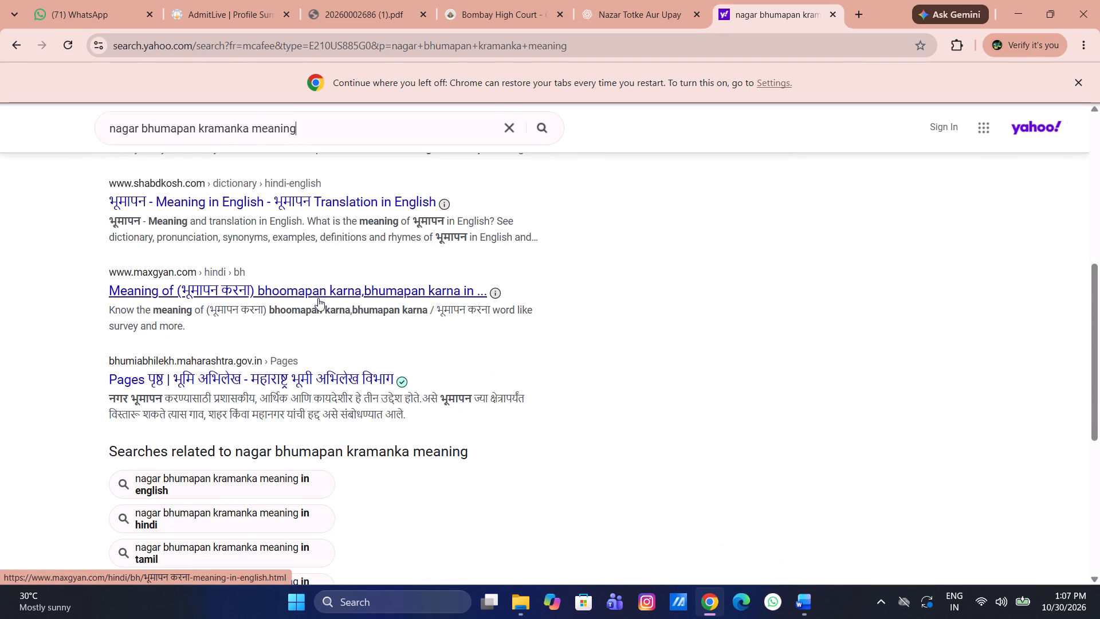
scroll(318, 298, up, 5)
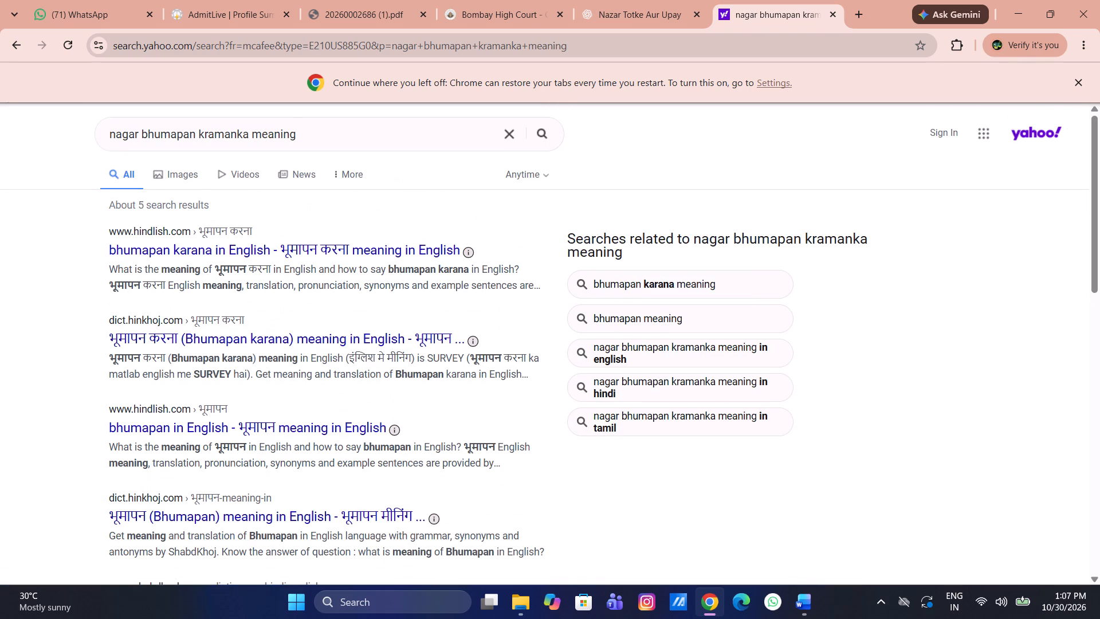
Change the web search to "nagar bhumapan kramanka in english".
click(315, 132)
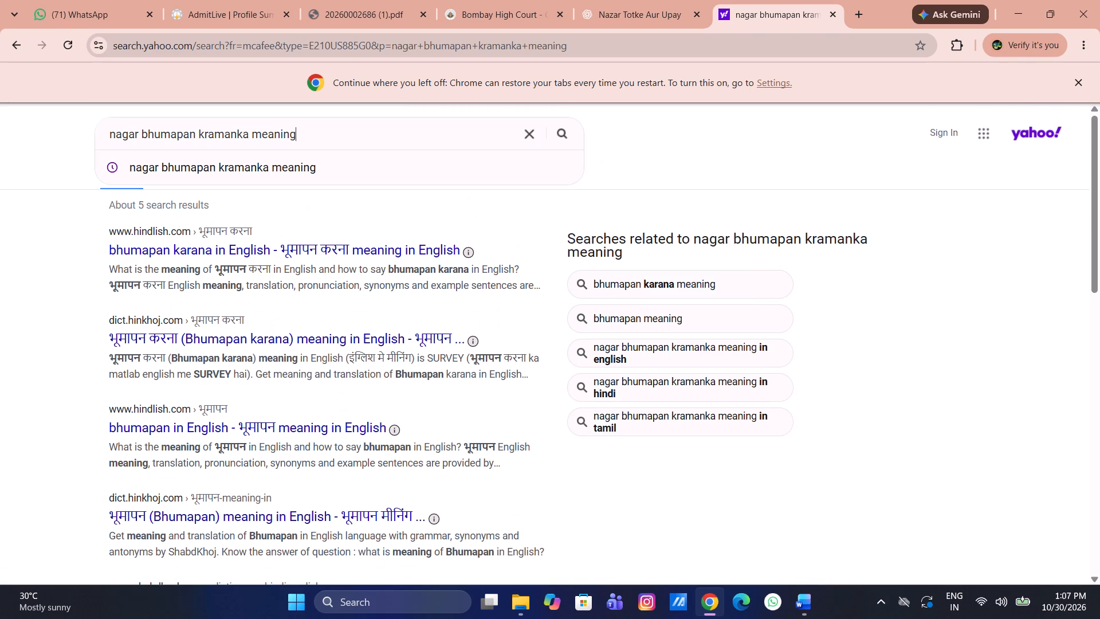
key(BackSpace)
key(BackSpace)
key(BackSpace)
key(BackSpace)
key(BackSpace)
key(BackSpace)
key(BackSpace)
text(in english)
key(Return)
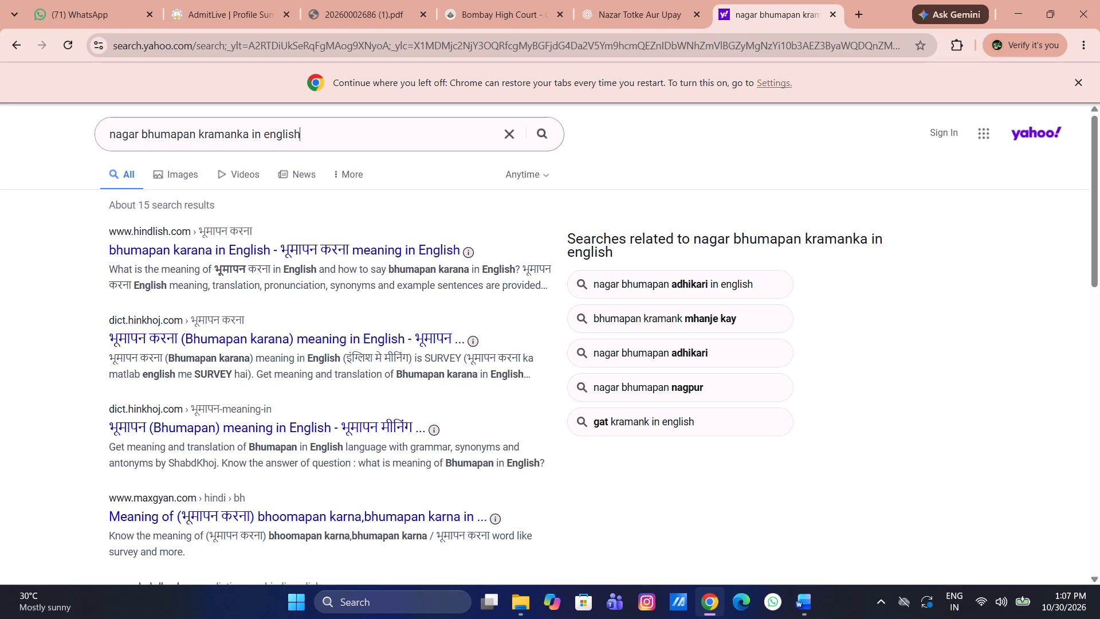
Extend the web search to "nagar bhumapan kramanka in english translation".
key(space)
text(trans;a)
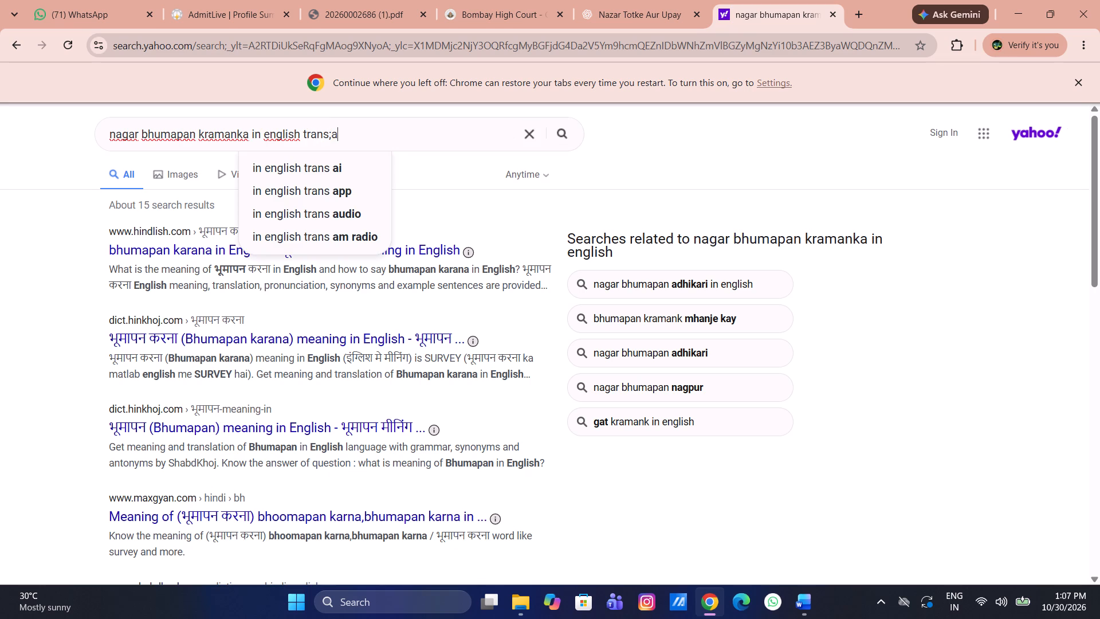
key(BackSpace)
key(BackSpace)
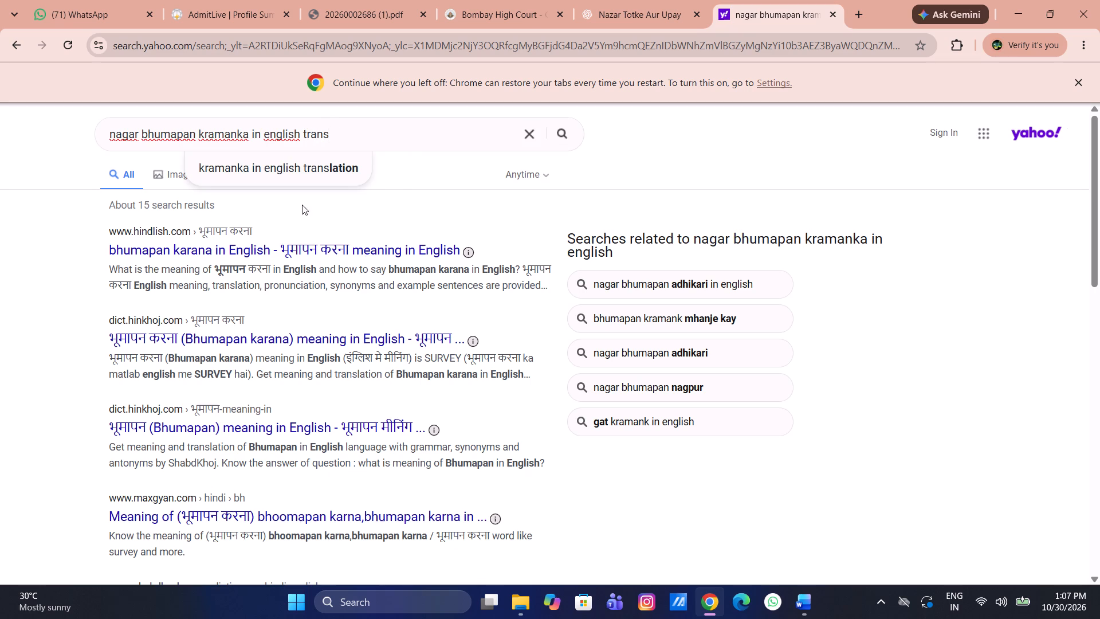
click(300, 172)
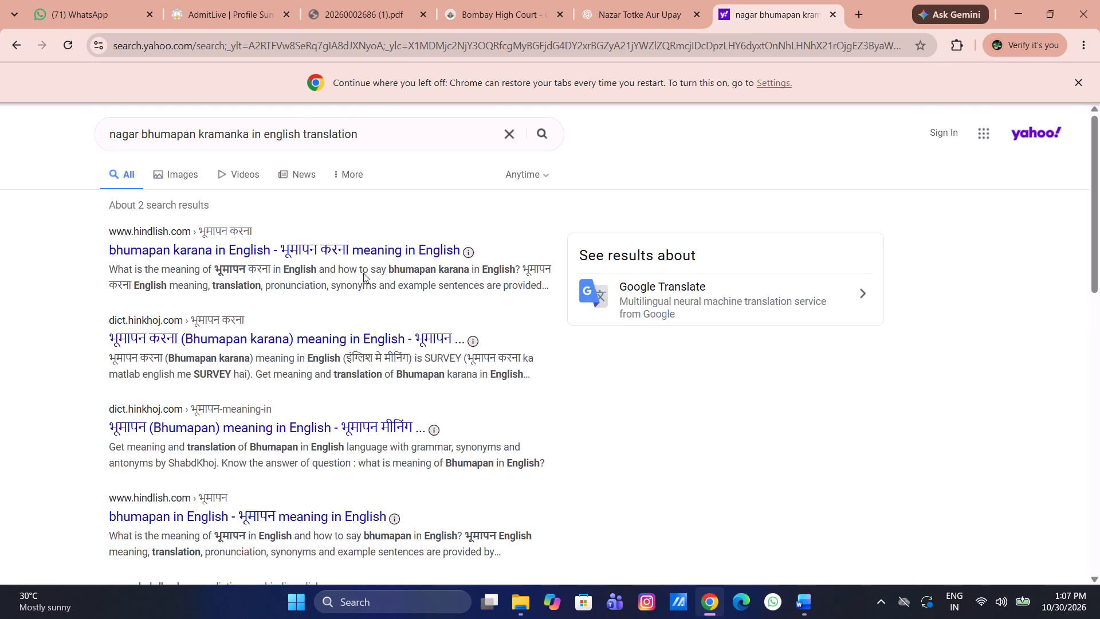
Read the Hindlish page on "bhumapan karana in English", and look through the remaining results of the translation search.
click(359, 257)
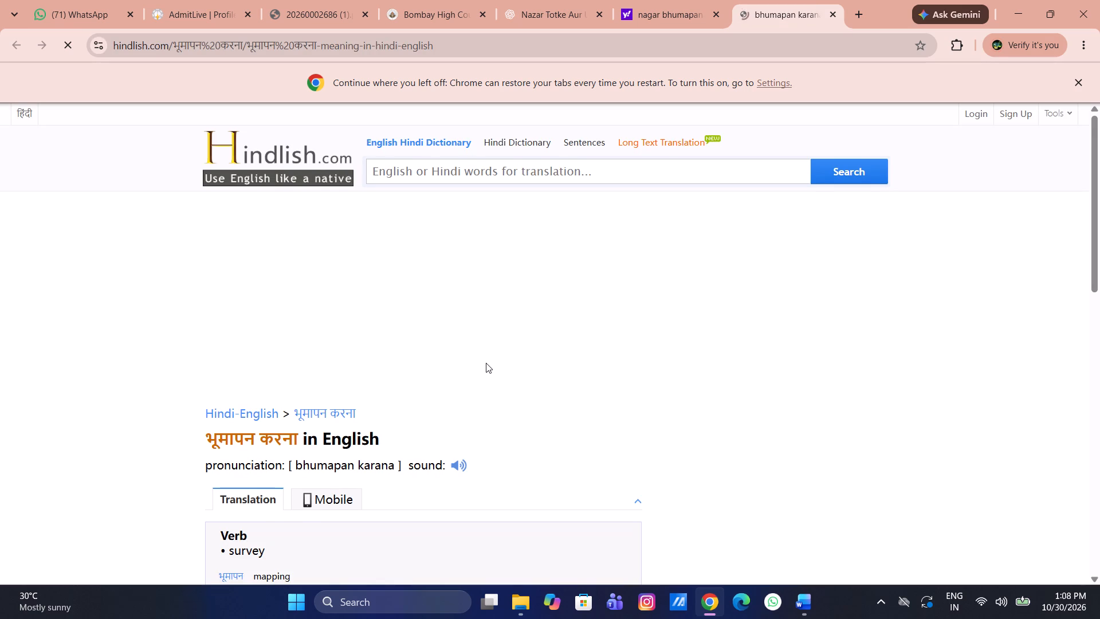
scroll(486, 363, down, 6)
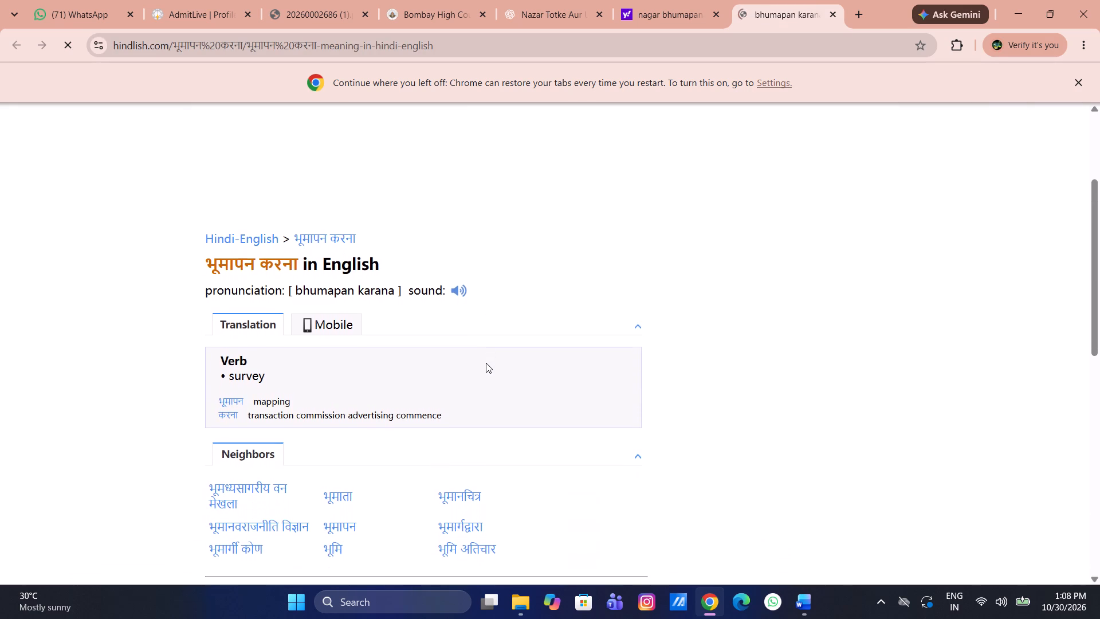
scroll(486, 363, down, 2)
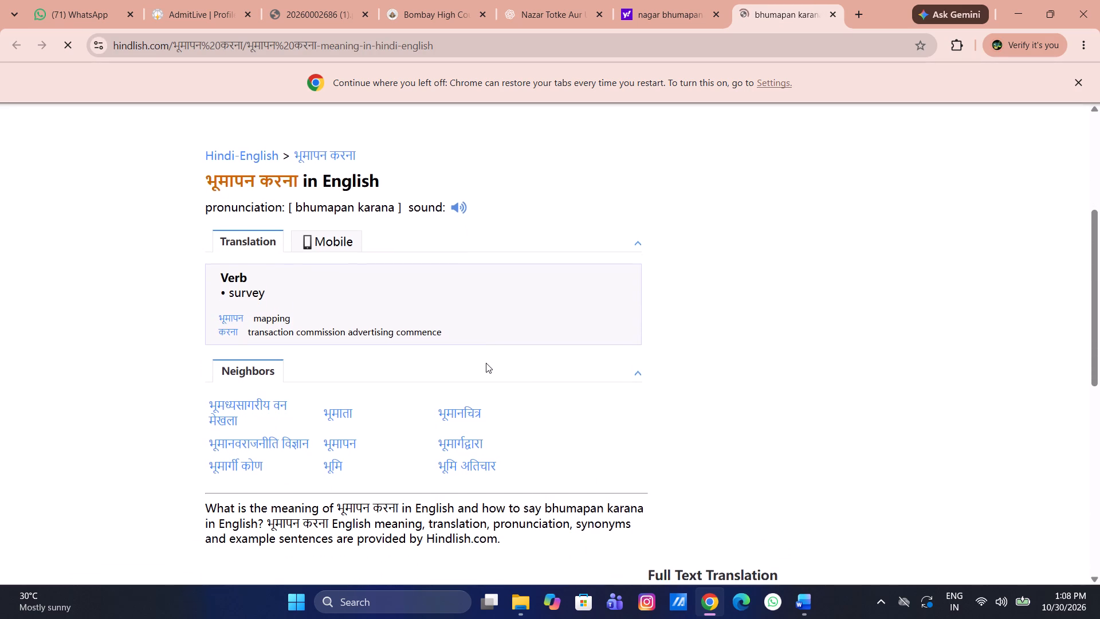
scroll(486, 363, down, 2)
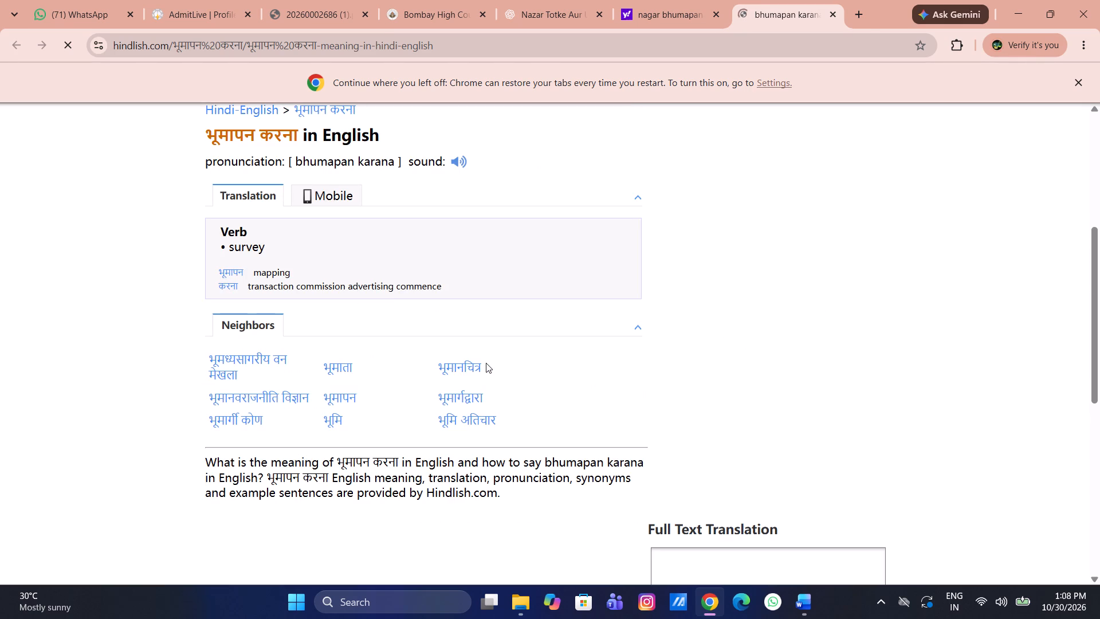
scroll(486, 363, up, 6)
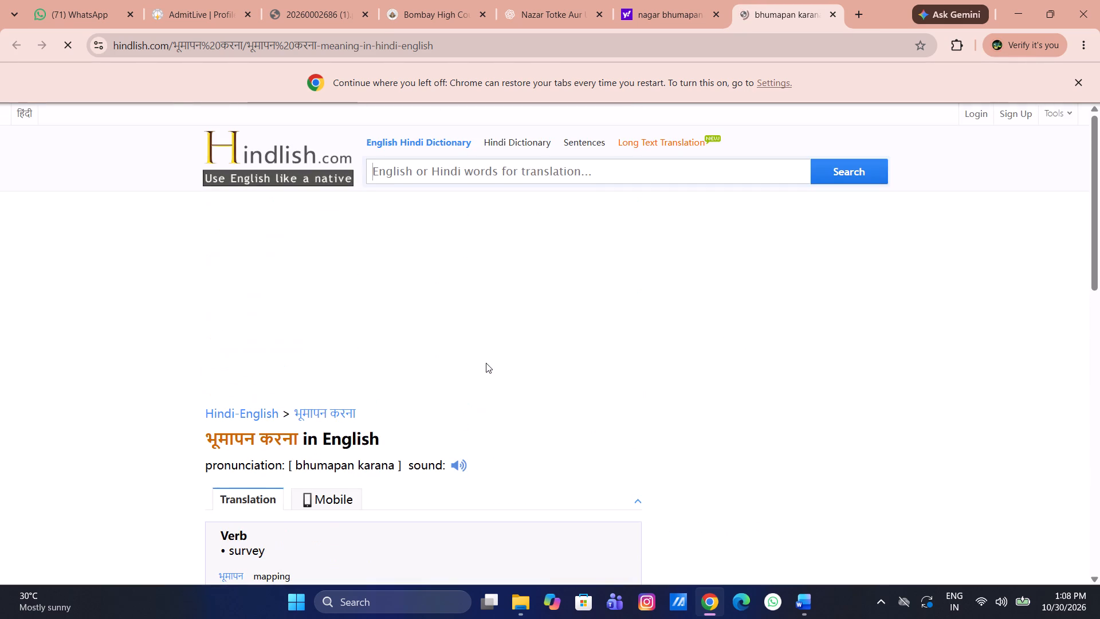
click(681, 22)
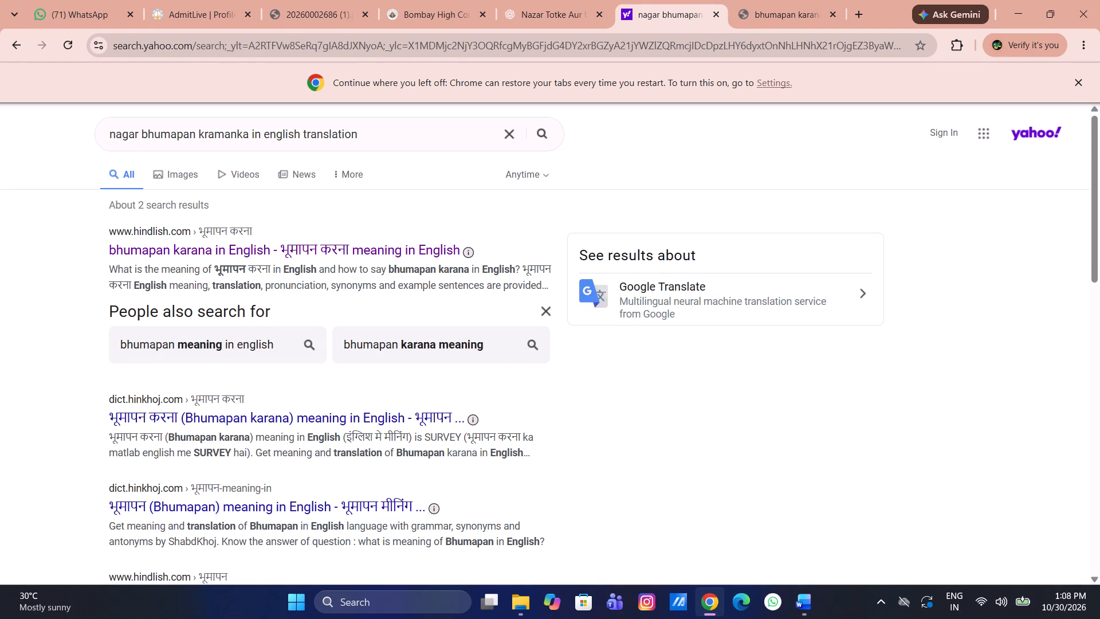
scroll(282, 539, down, 5)
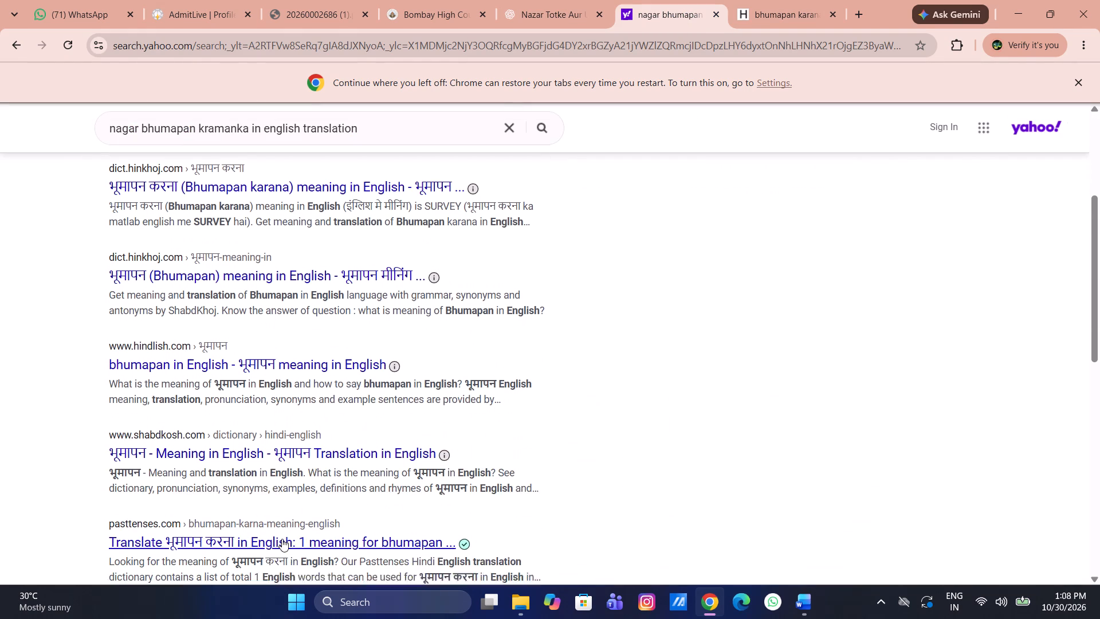
scroll(282, 539, down, 1)
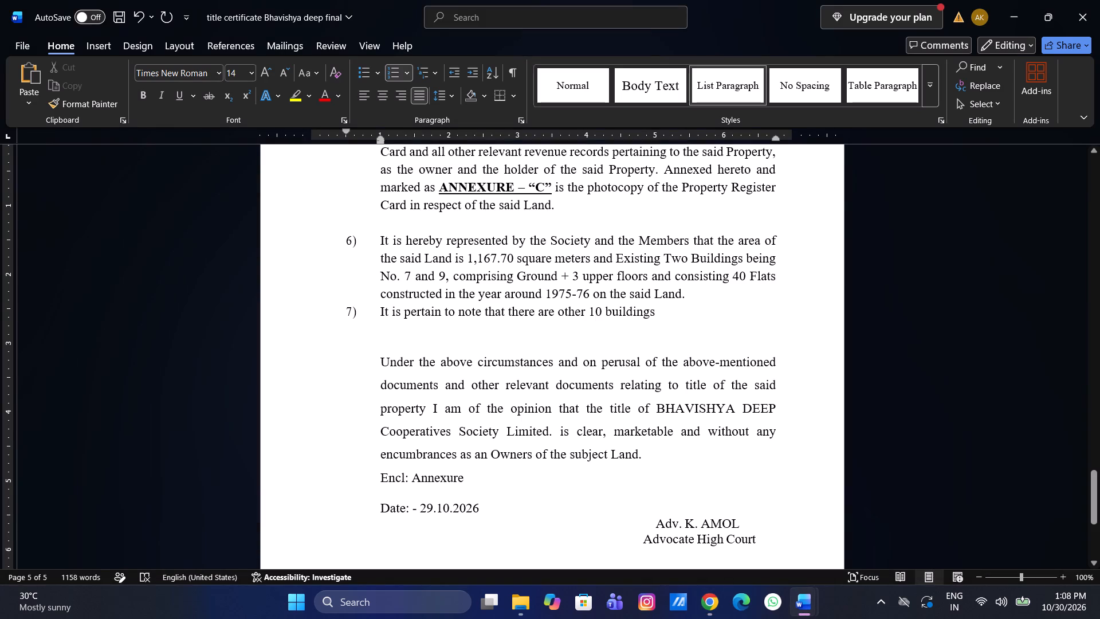
scroll(671, 337, down, 1)
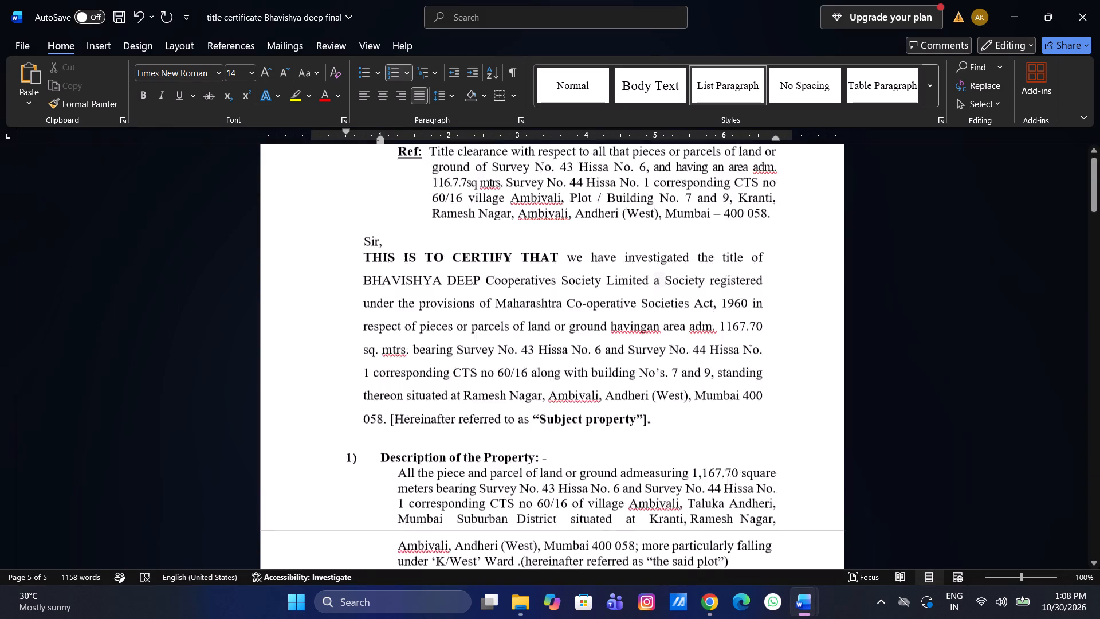
scroll(671, 337, down, 1)
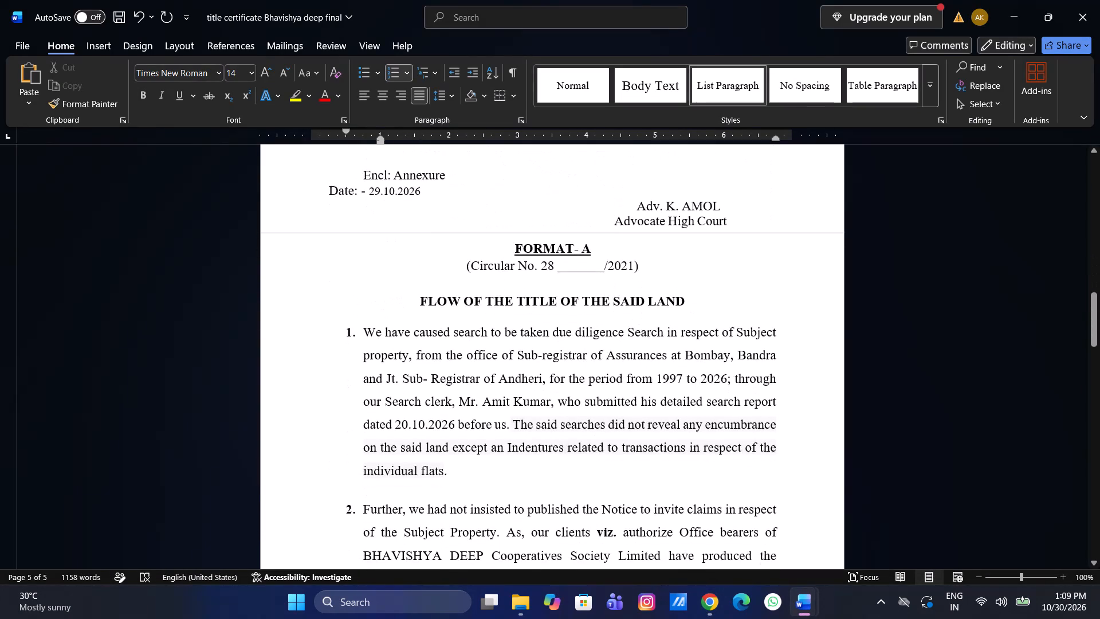
scroll(671, 337, down, 1)
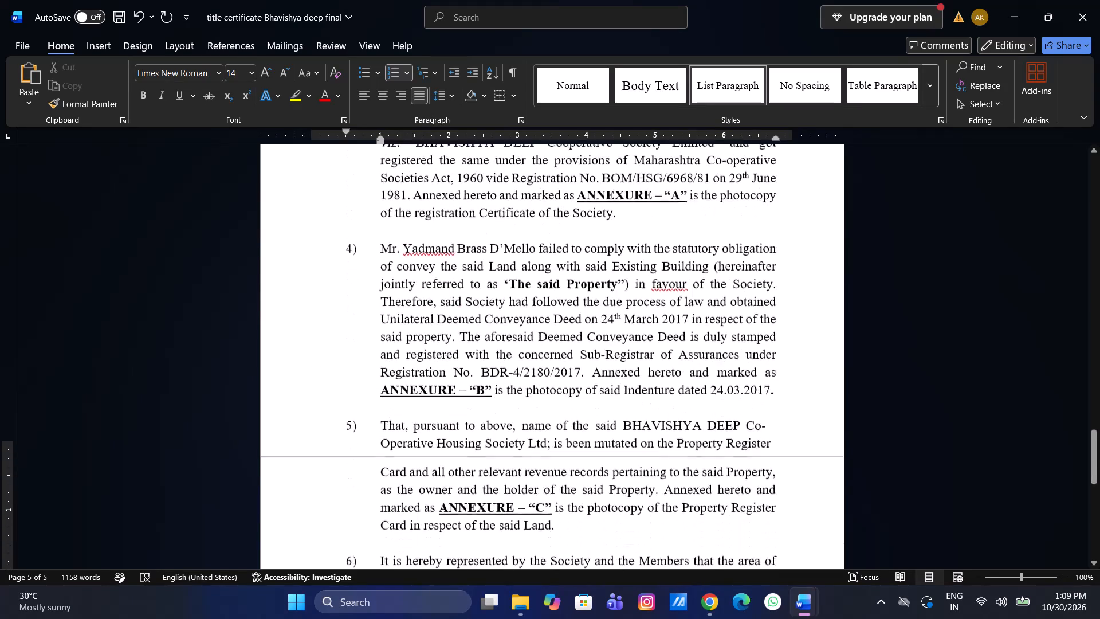
scroll(671, 337, down, 1)
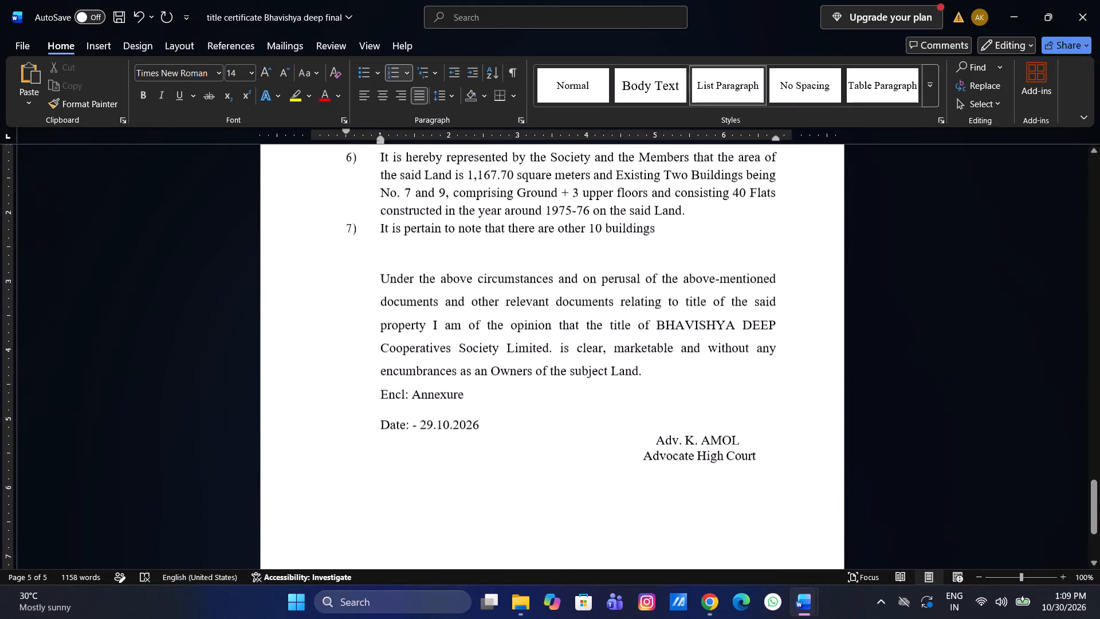
scroll(671, 337, down, 1)
drag(562, 233, 590, 238)
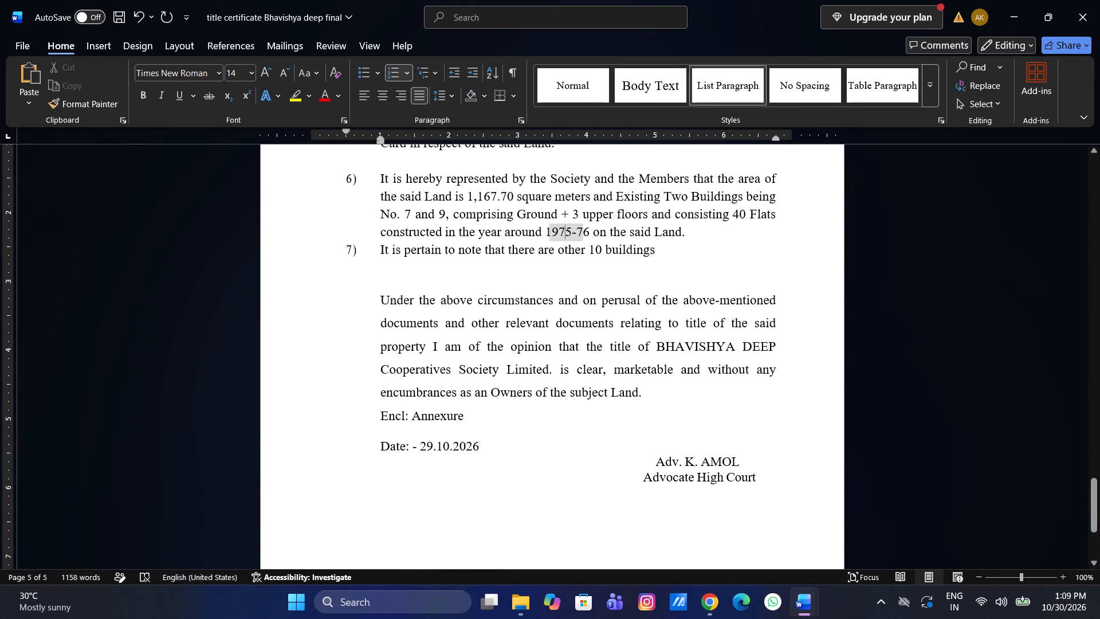
drag(590, 238, 596, 251)
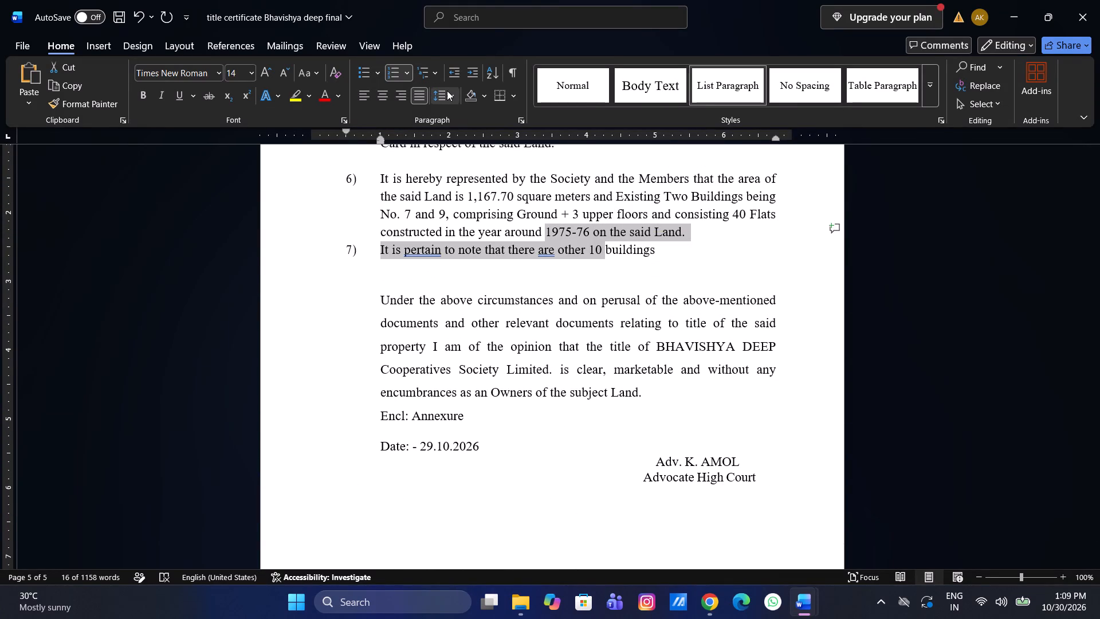
click(447, 91)
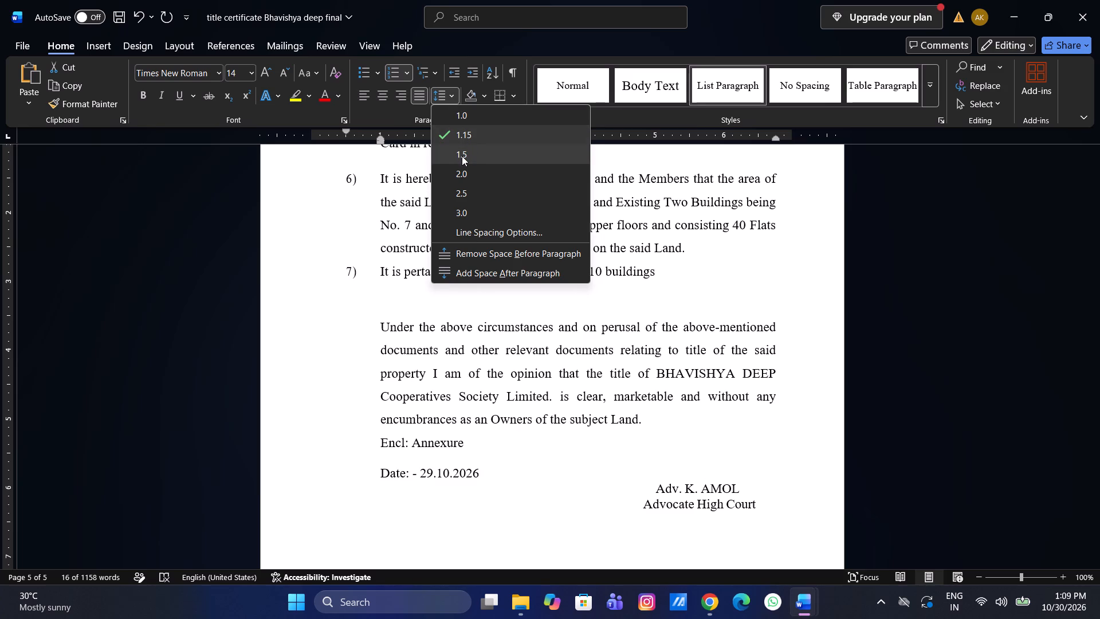
click(462, 156)
click(651, 354)
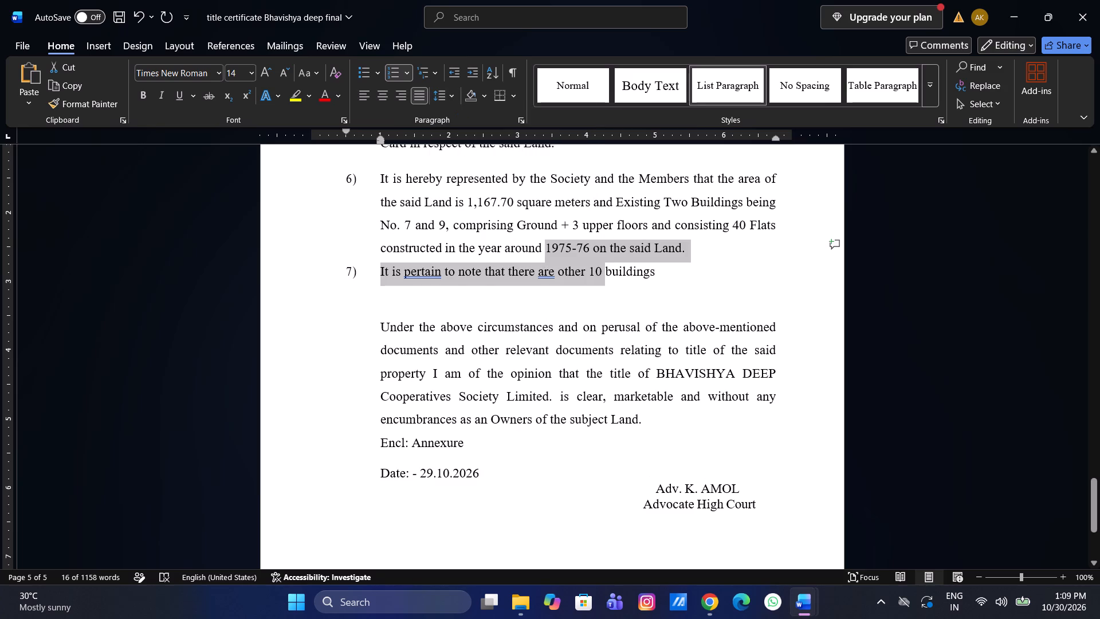
Replace the word "buildings" at the end of item 7 with "society".
click(667, 260)
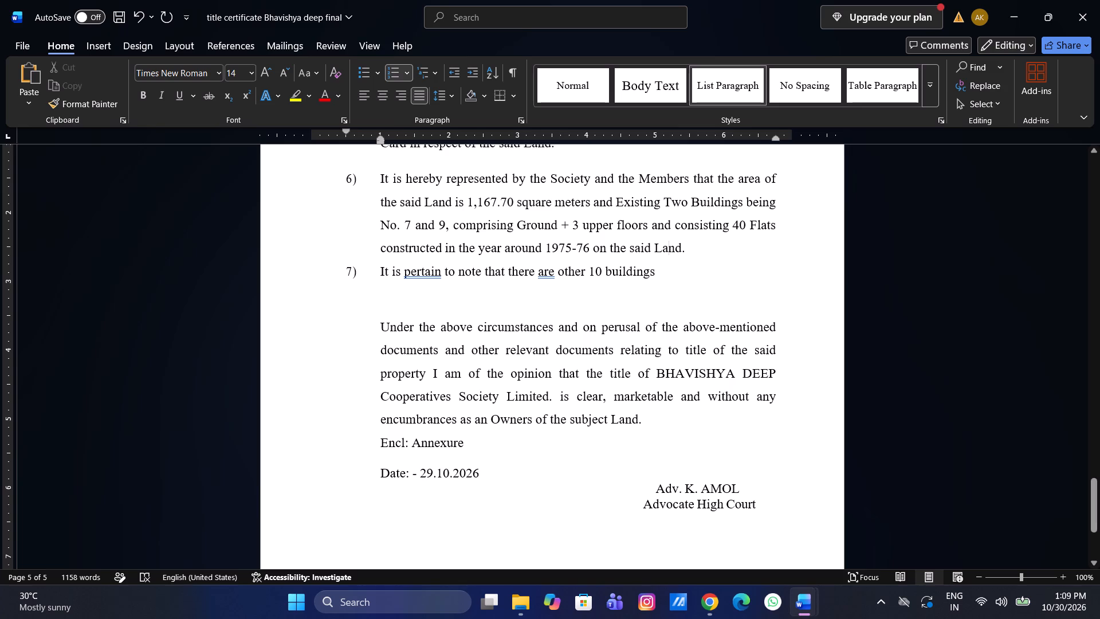
click(658, 277)
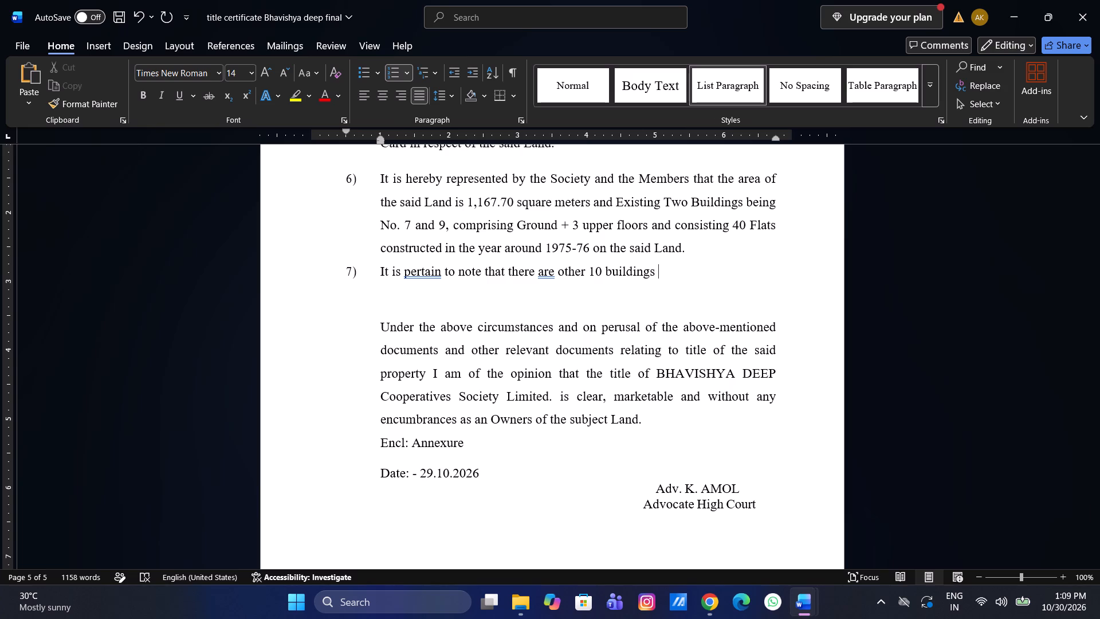
key(BackSpace)
key(BackSpace)
key(BackSpace)
key(BackSpace)
key(BackSpace)
key(BackSpace)
key(BackSpace)
key(BackSpace)
key(BackSpace)
key(BackSpace)
text(society)
key(space)
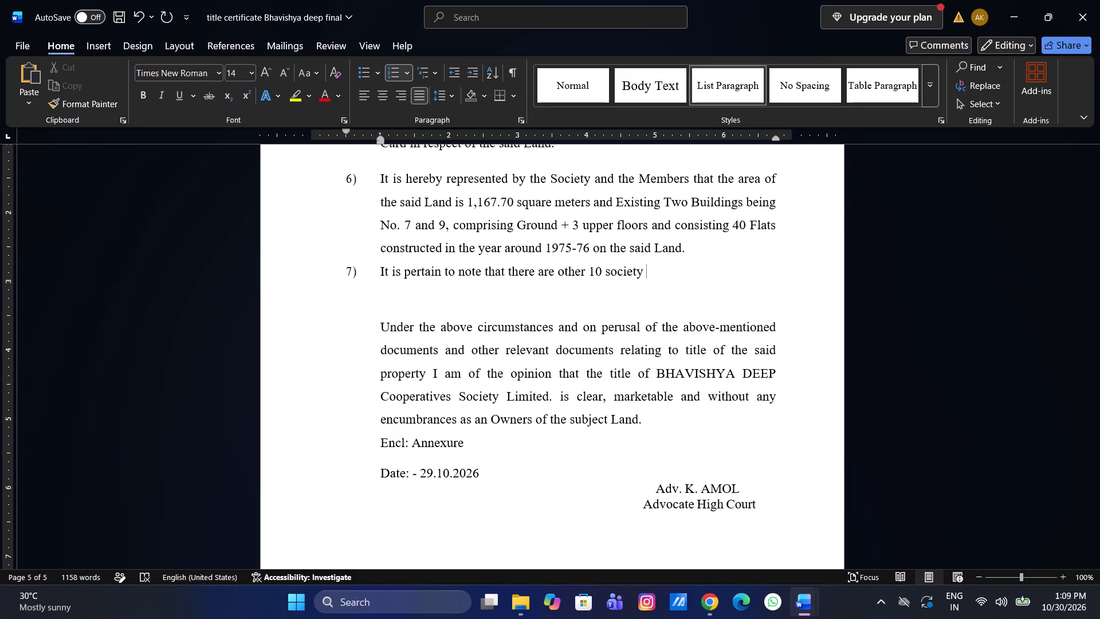
Continue item 7 after "10 society" with the words "consisting 11 buildings".
text(consisting)
key(space)
text(11 buildings)
key(space)
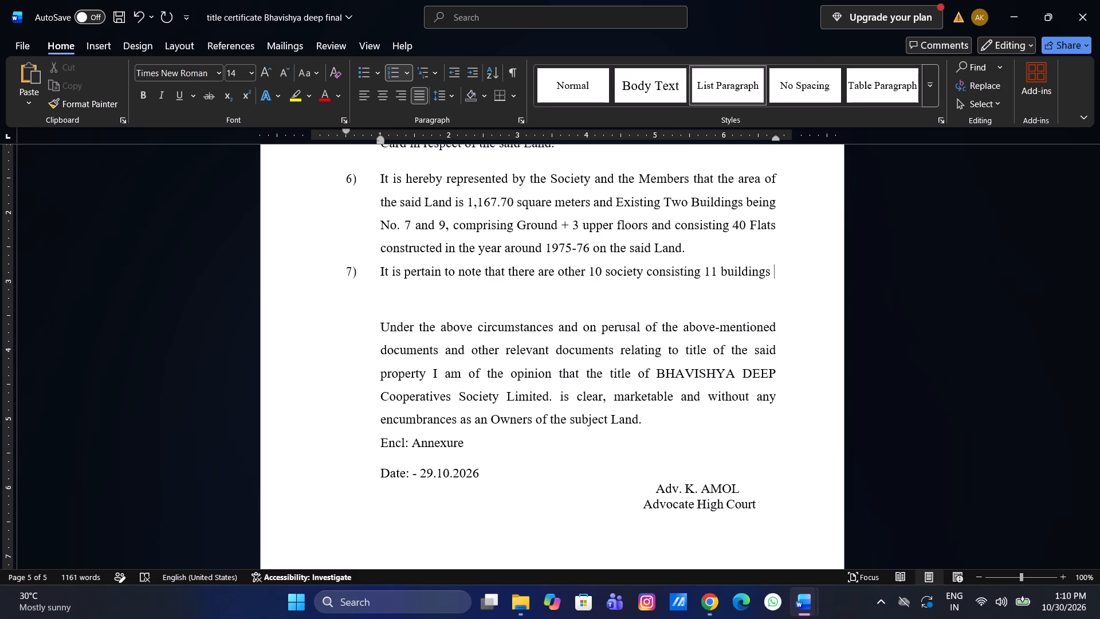
Extend the sentence in item 7 with "which aggregately consuming area".
text(which)
key(space)
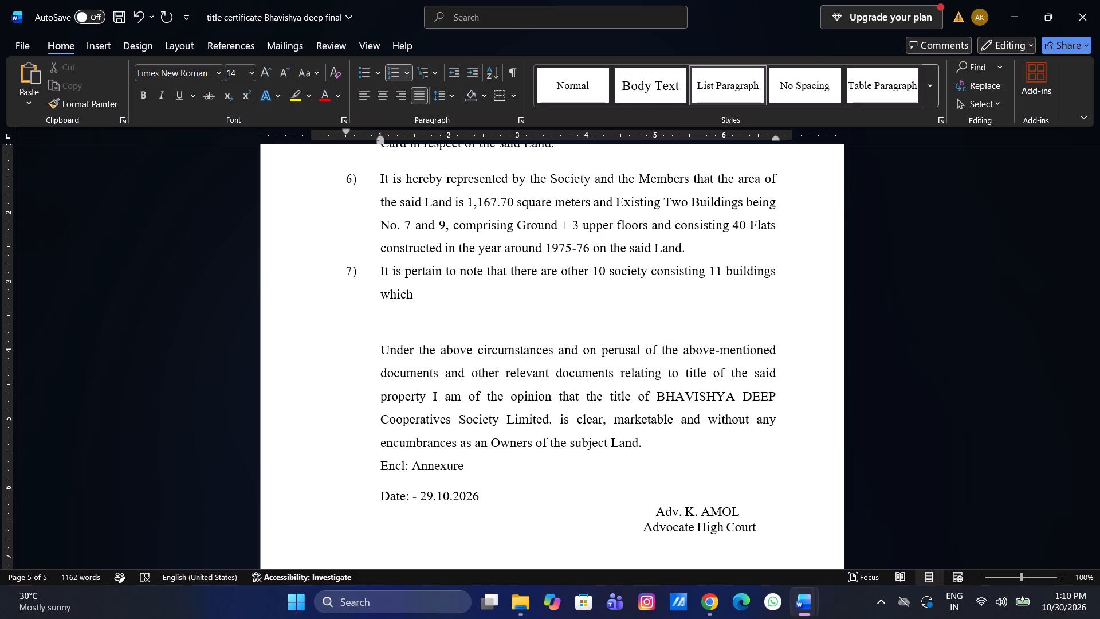
text(agg)
text(re)
text(gatly)
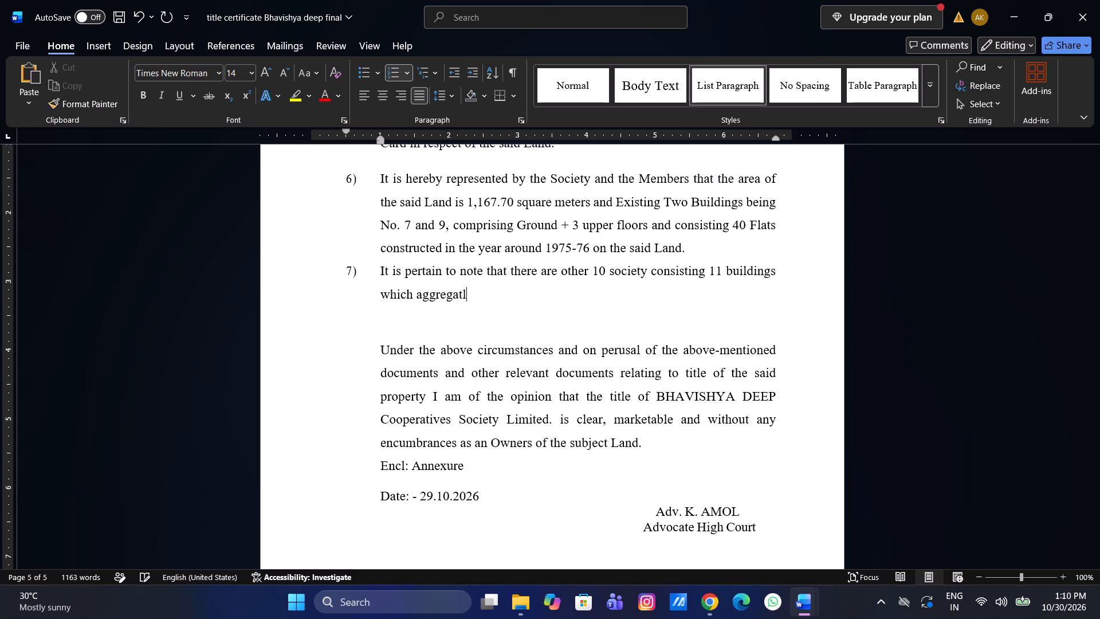
key(space)
text(consuming)
key(space)
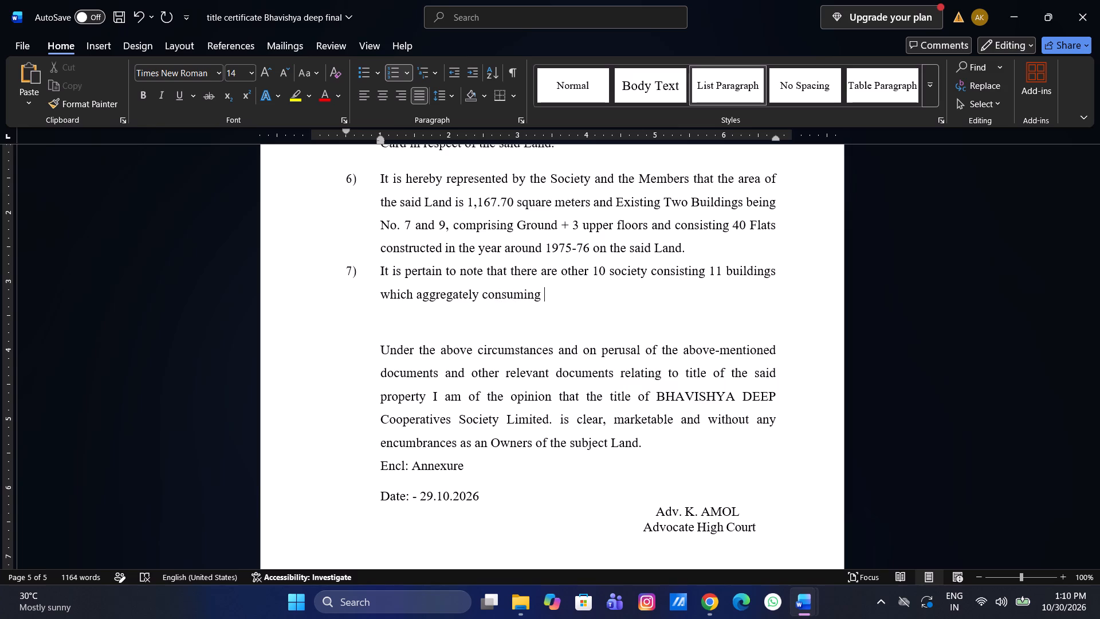
text(arae)
key(BackSpace)
key(BackSpace)
text(ea)
key(space)
Add the area "11672.20 sq. mts." to the end of item 7, with a space between "sq." and "mts.".
text(11)
text(67)
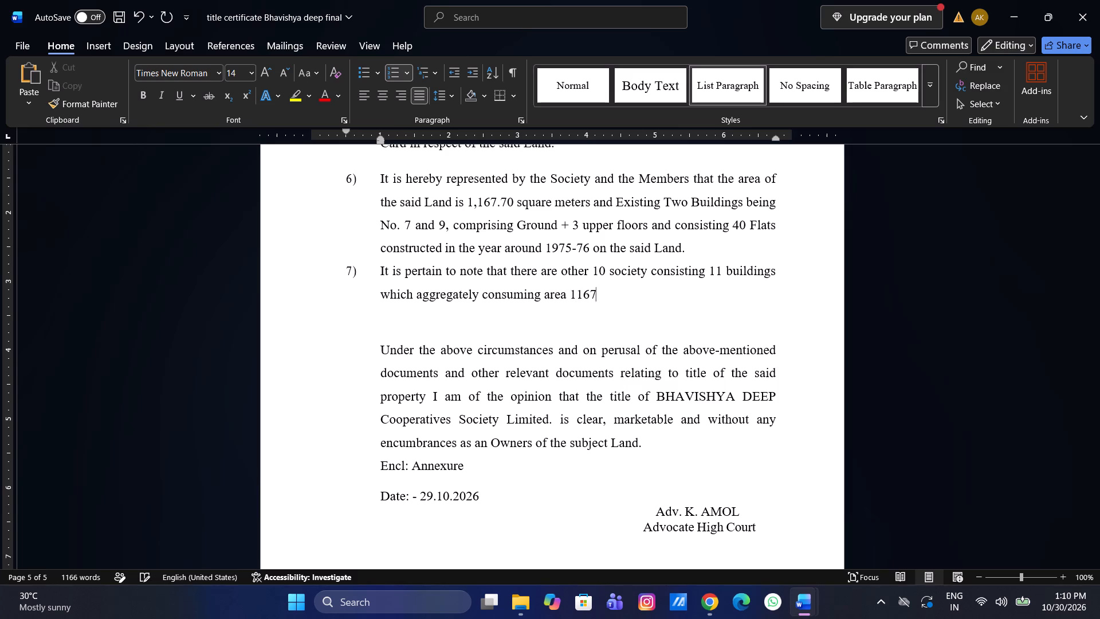
key(2)
text(.2)
text(0)
key(space)
text(sq.mts.)
key(space)
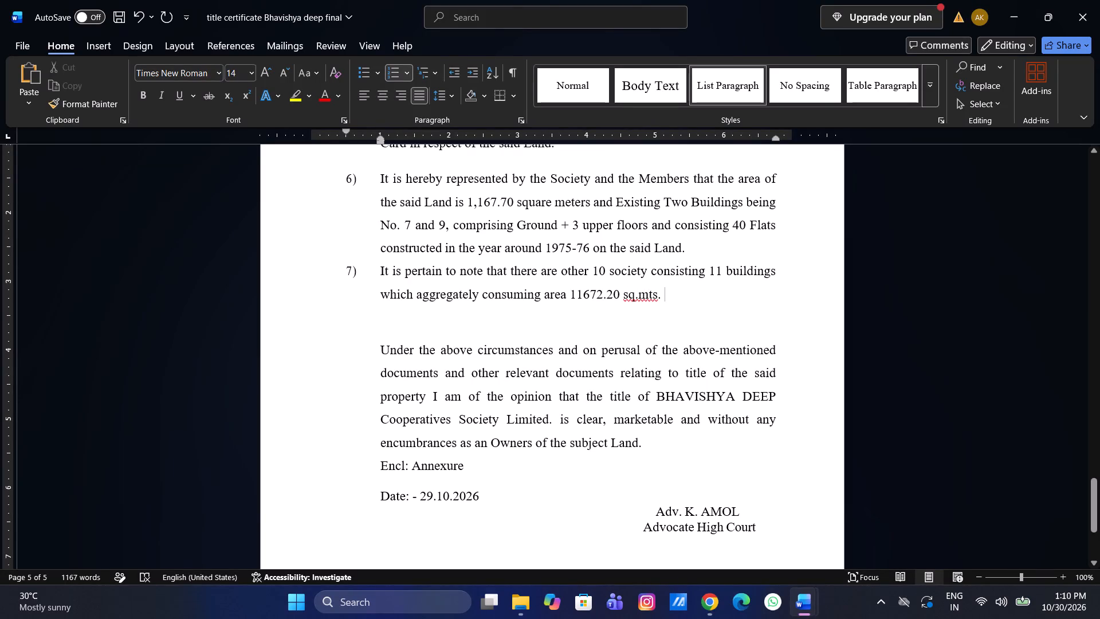
click(640, 297)
key(space)
click(681, 296)
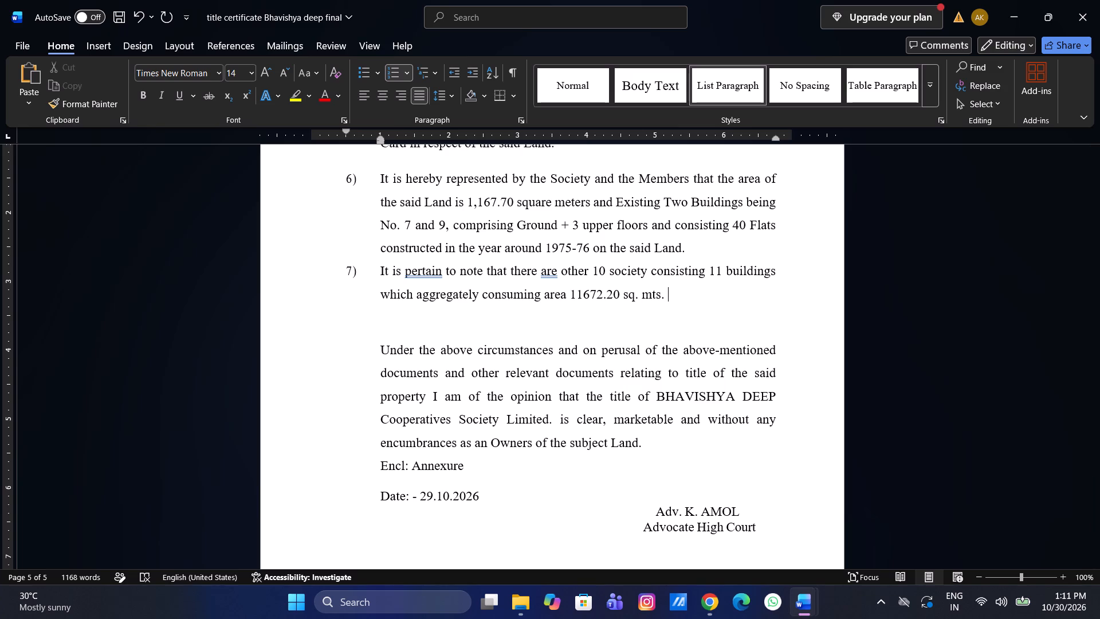
Add "out of" after the area in item 7, with a lowercase "o" at its start.
text(out of)
key(space)
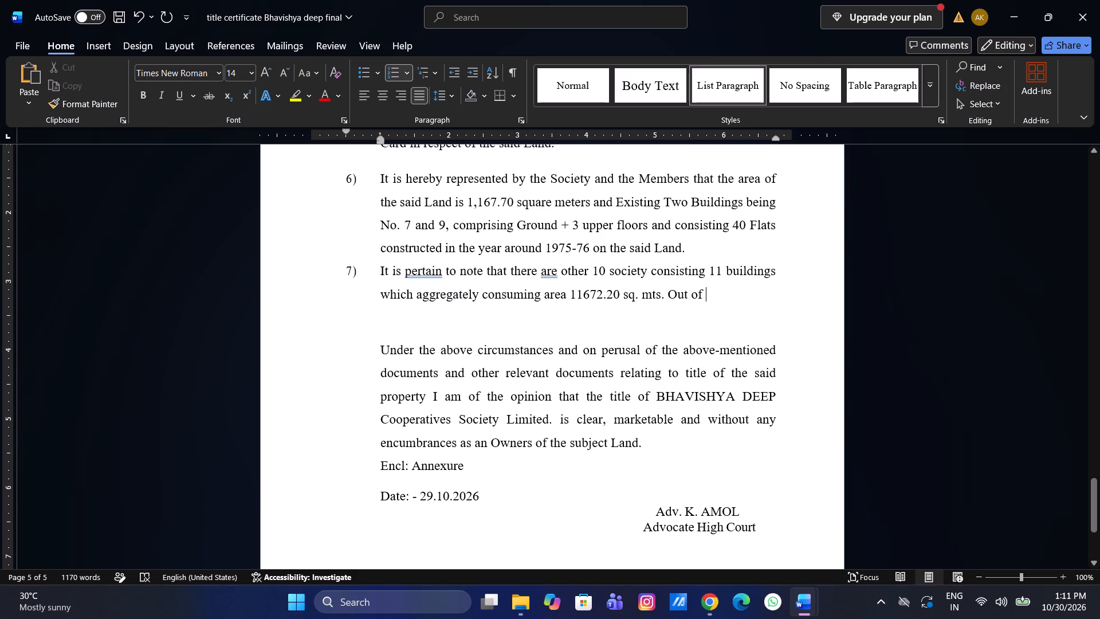
click(674, 303)
key(BackSpace)
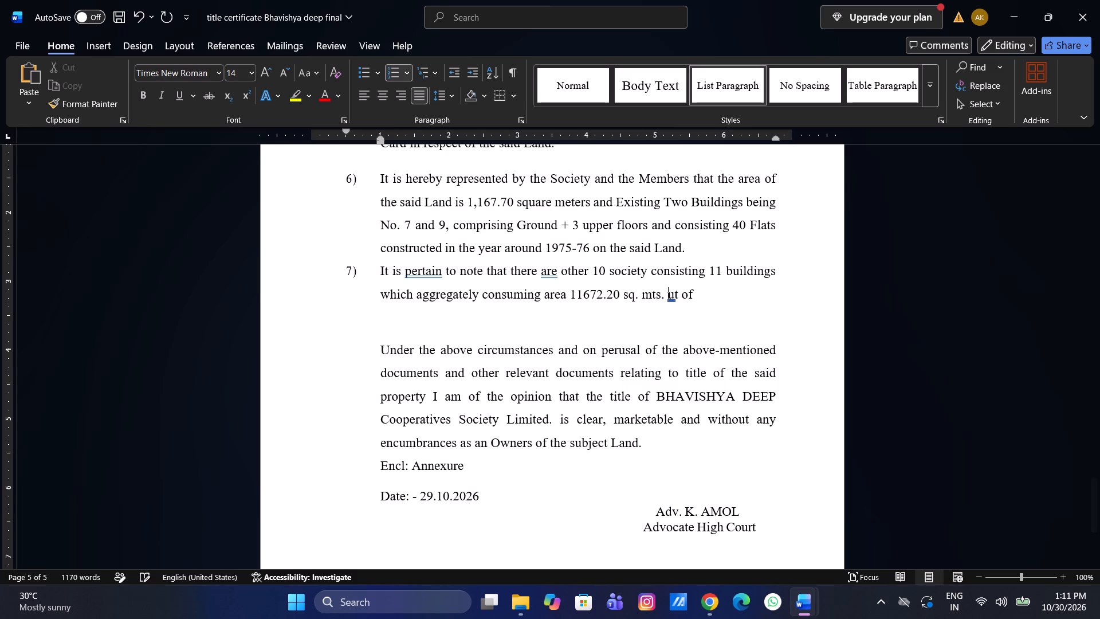
key(o)
key(Right)
key(Right)
key(Right)
key(Right)
key(Right)
key(space)
Add the total area "24468.20 sq mts." after "out of" in item 7.
key(2)
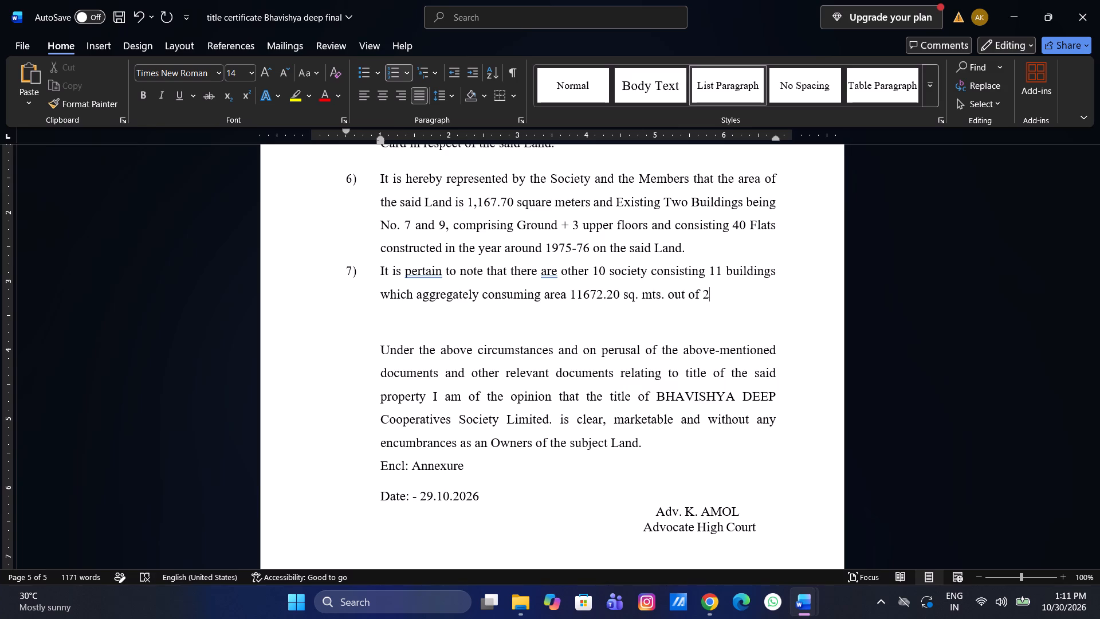
key(4)
key(4)
text(68.)
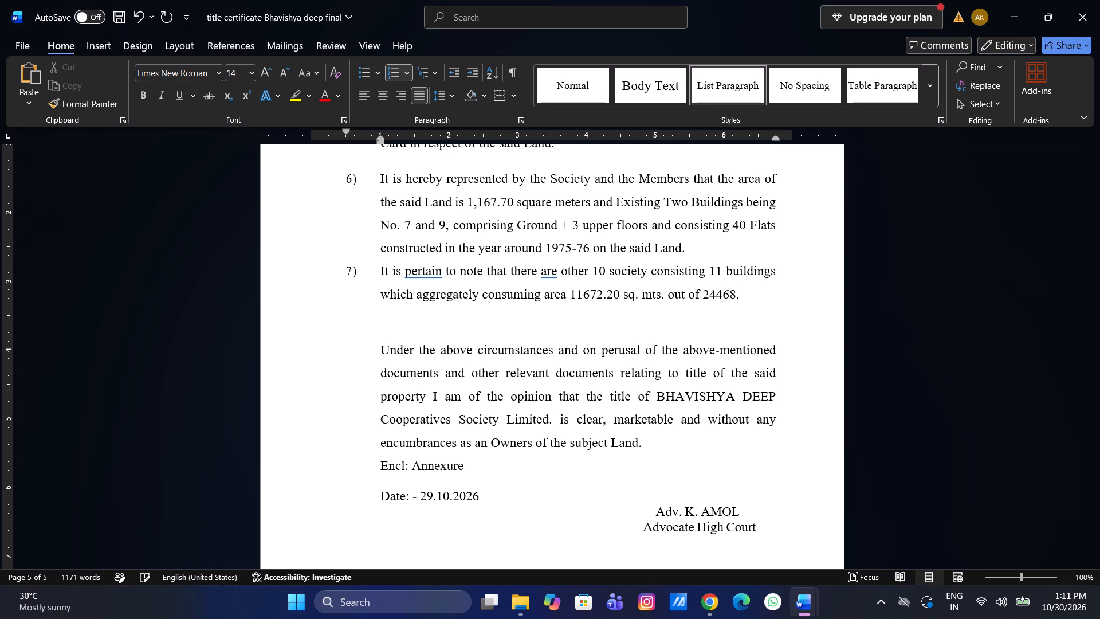
text(20)
key(space)
text(sq m)
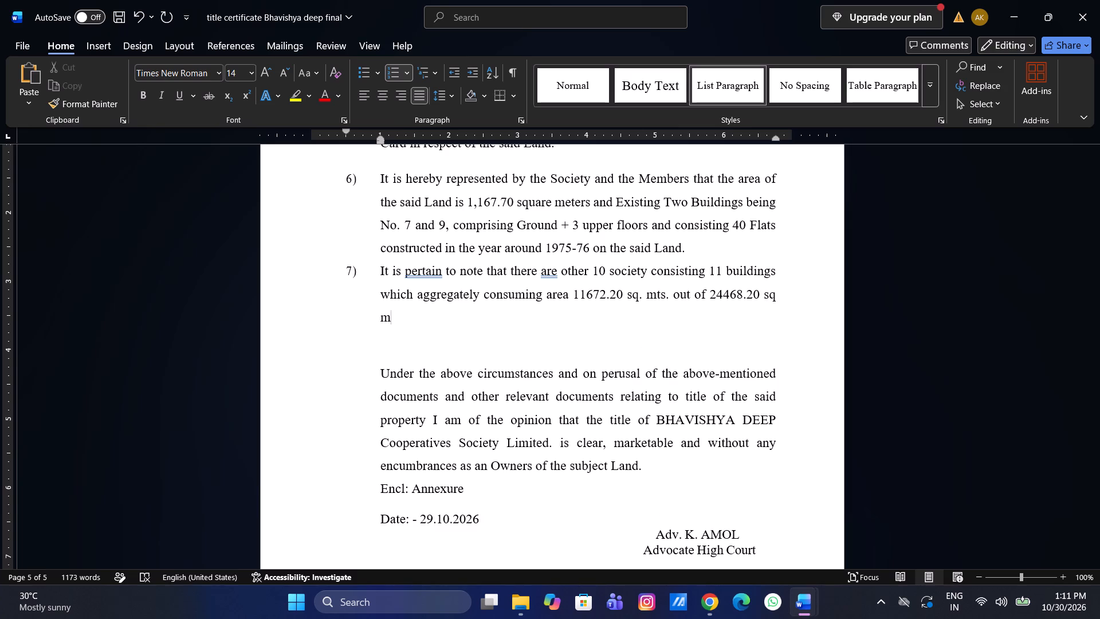
text(ts.)
key(space)
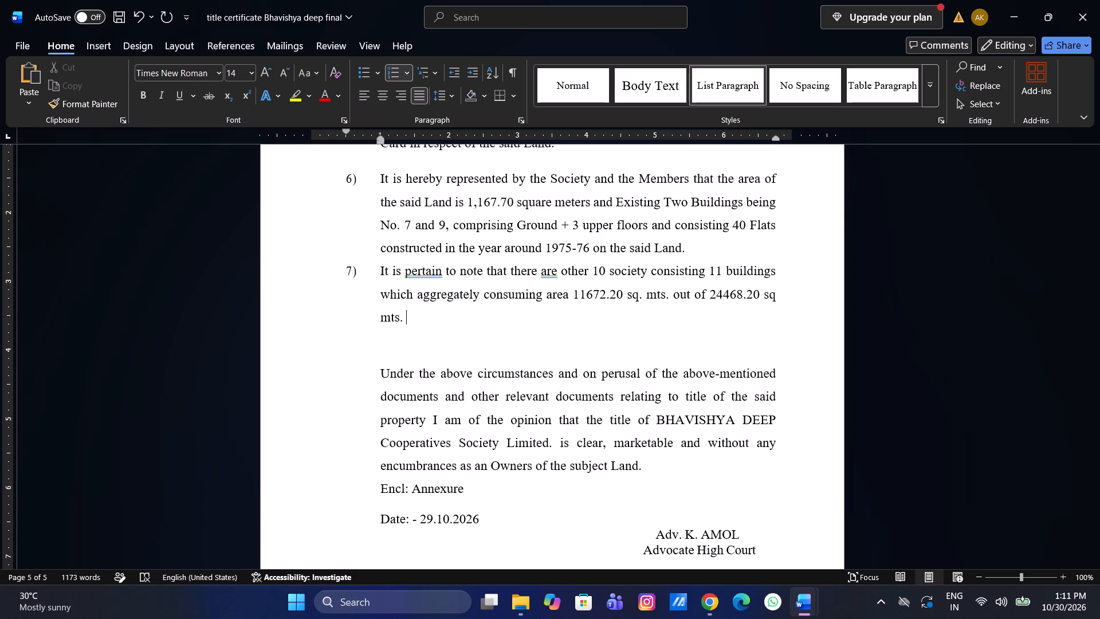
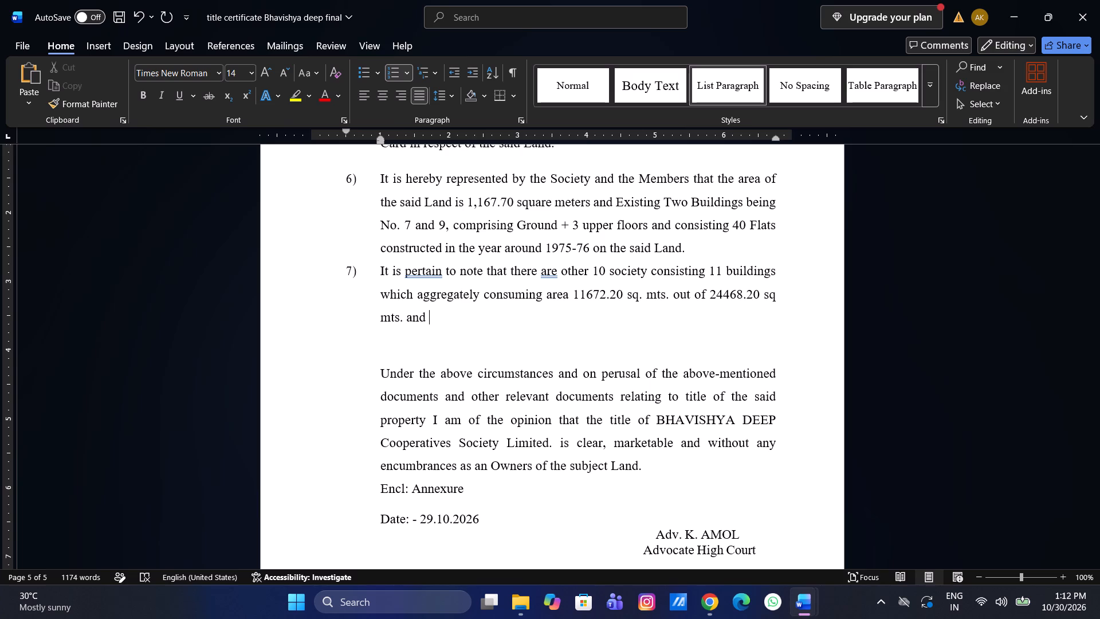
Continue the sentence in item 7 after "and" with "balance area admeasuring".
text(balance area)
key(space)
text(admeasuy)
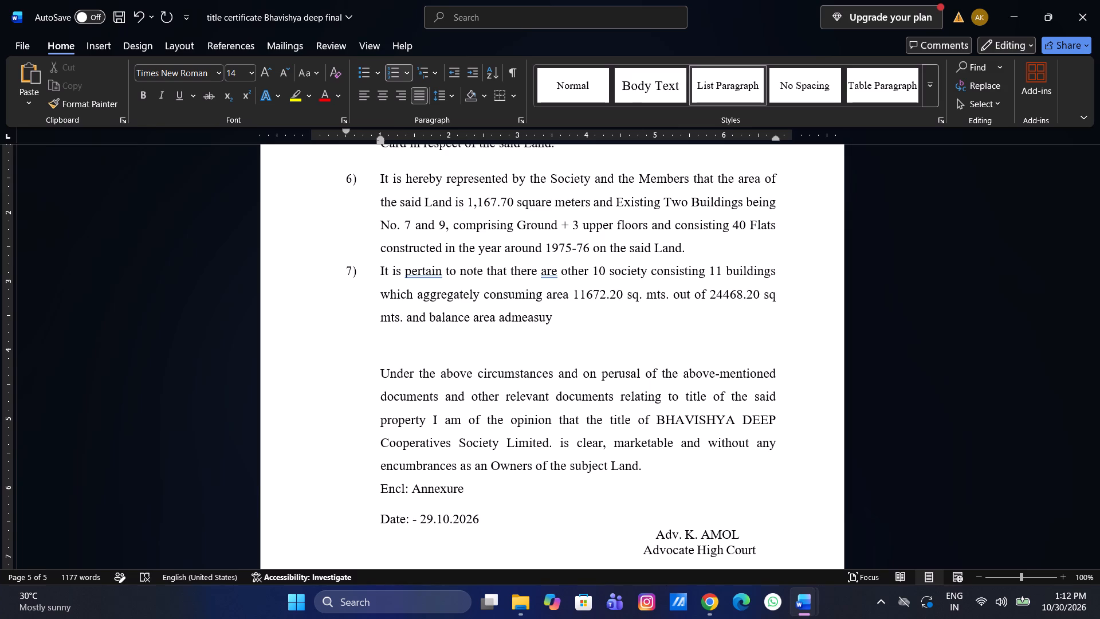
key(backslash)
key(BackSpace)
key(BackSpace)
text(ring)
key(space)
Add the balance area "12796 sq. mts." after "admeasuring" in item 7.
text(12)
text(796)
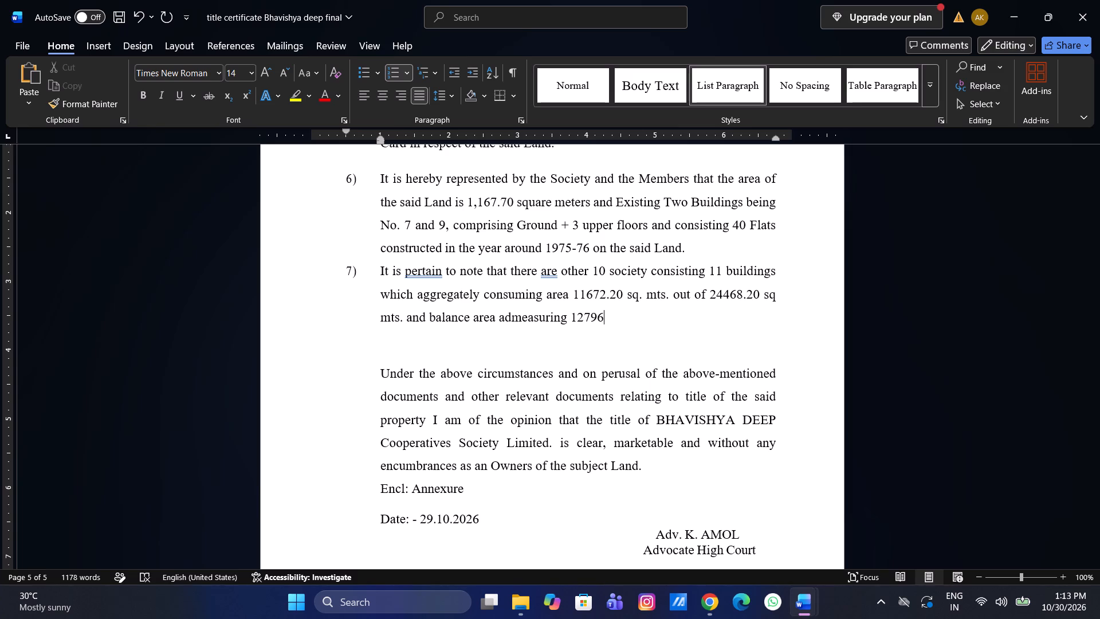
key(space)
text(sq. mts.)
key(space)
Continue item 7 after the balance area with "which layout", writing "layout" as one word.
text(which lay o)
key(BackSpace)
key(BackSpace)
text(out)
key(space)
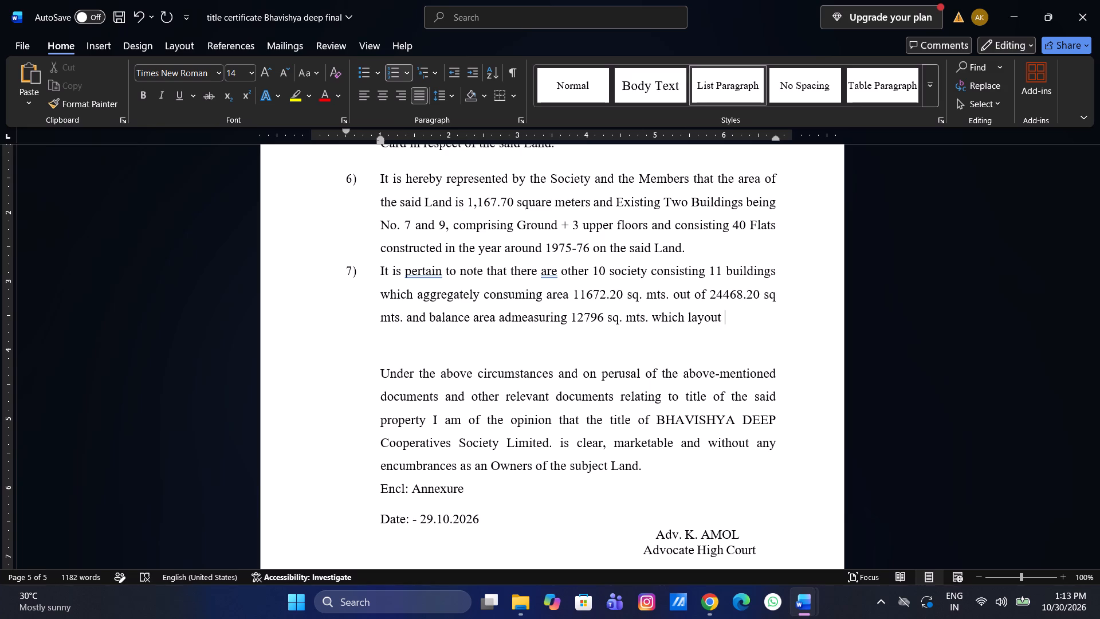
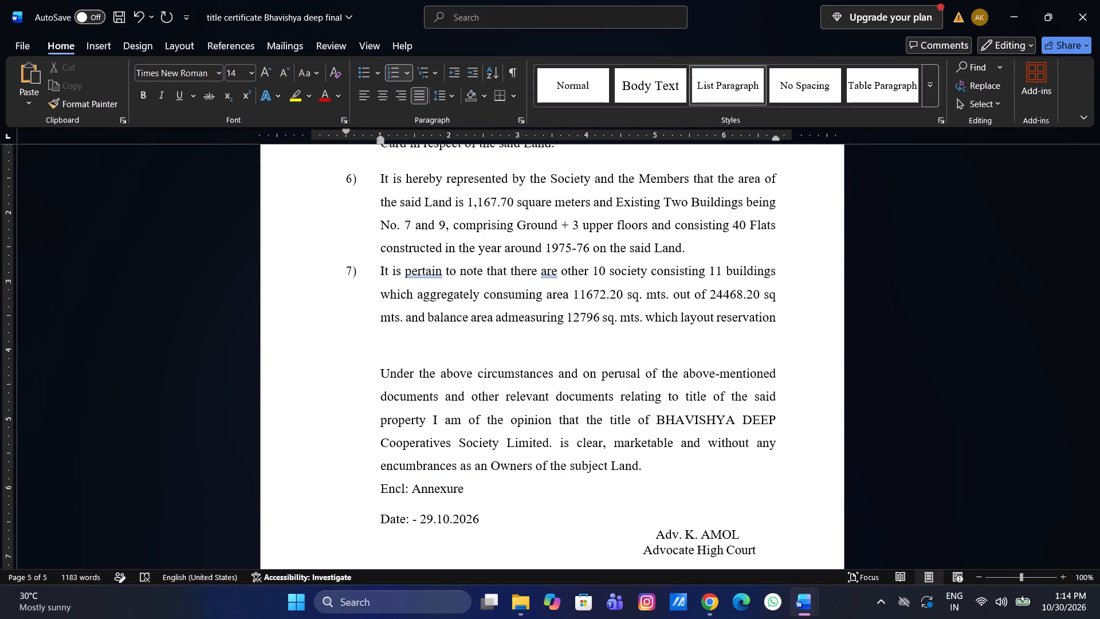
Continue the sentence in item 7 after "which layout reservation" with "area and FSI".
text(area)
key(space)
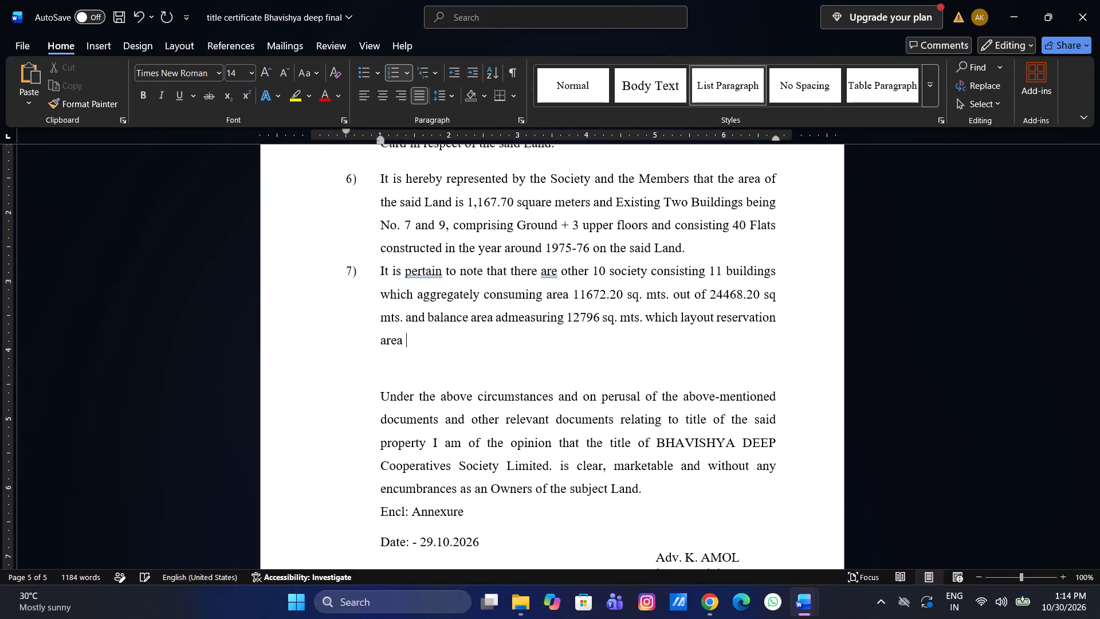
text(and)
key(space)
text(FSI)
key(space)
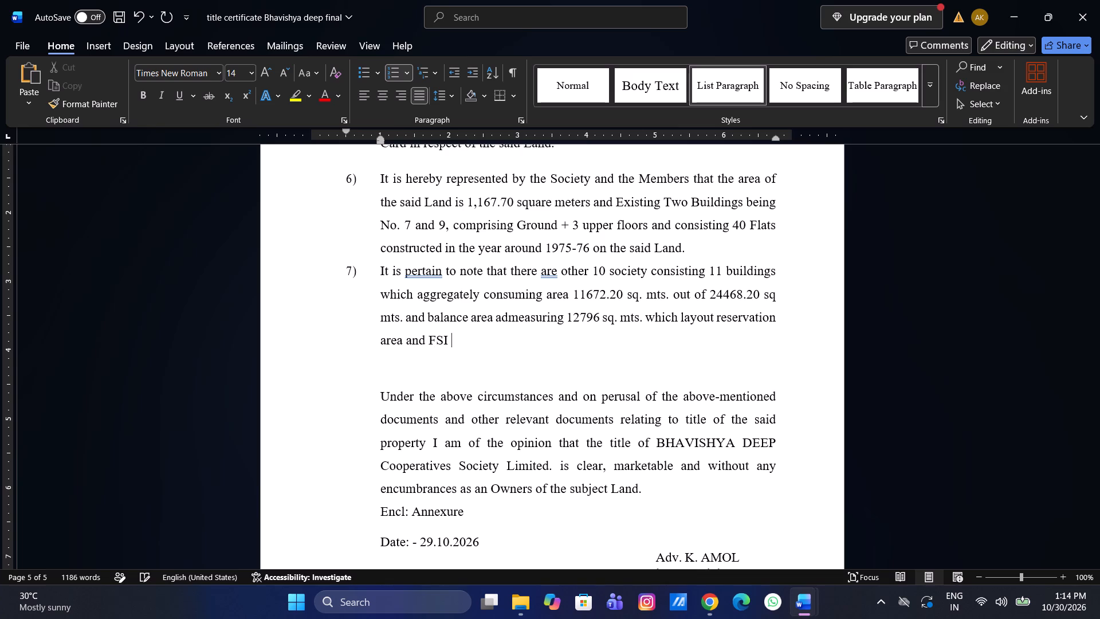
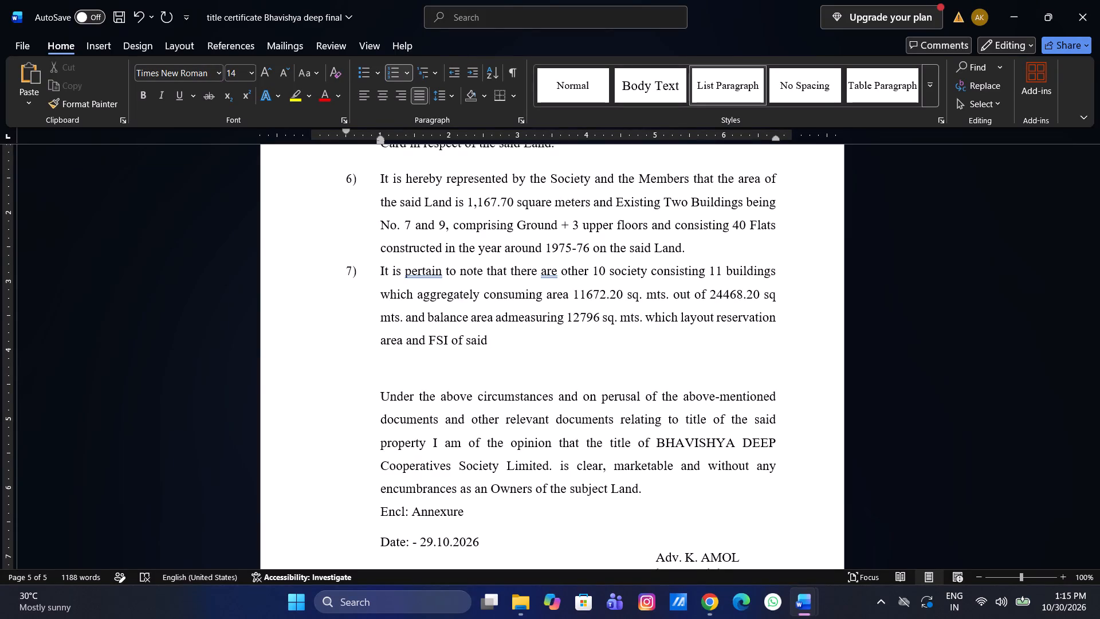
Add the word "area" after "FSI of said" in item 7.
text(area)
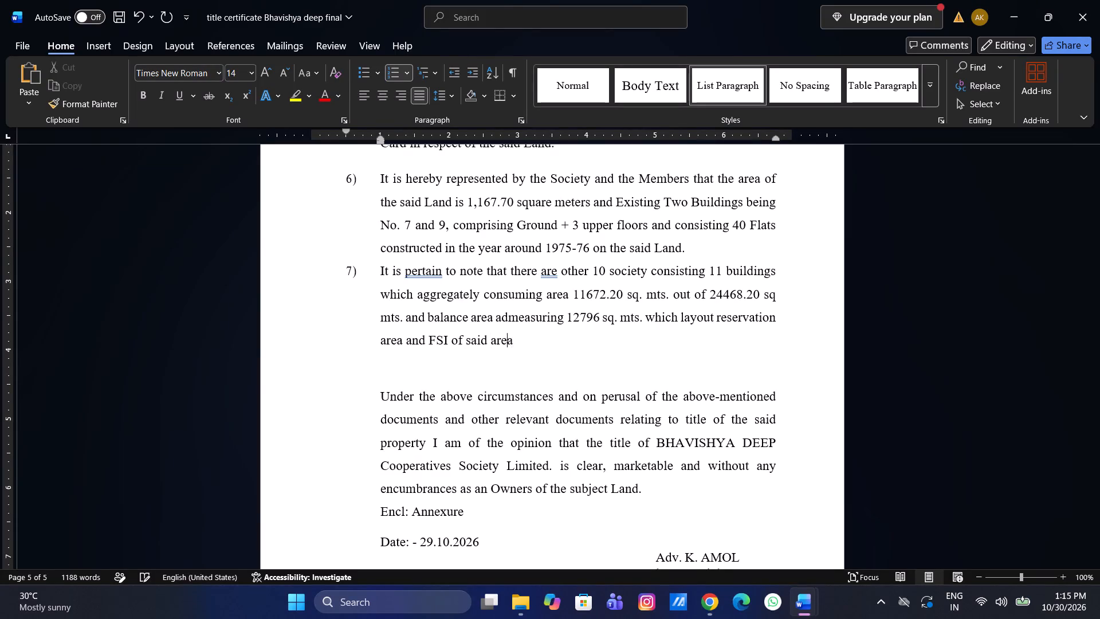
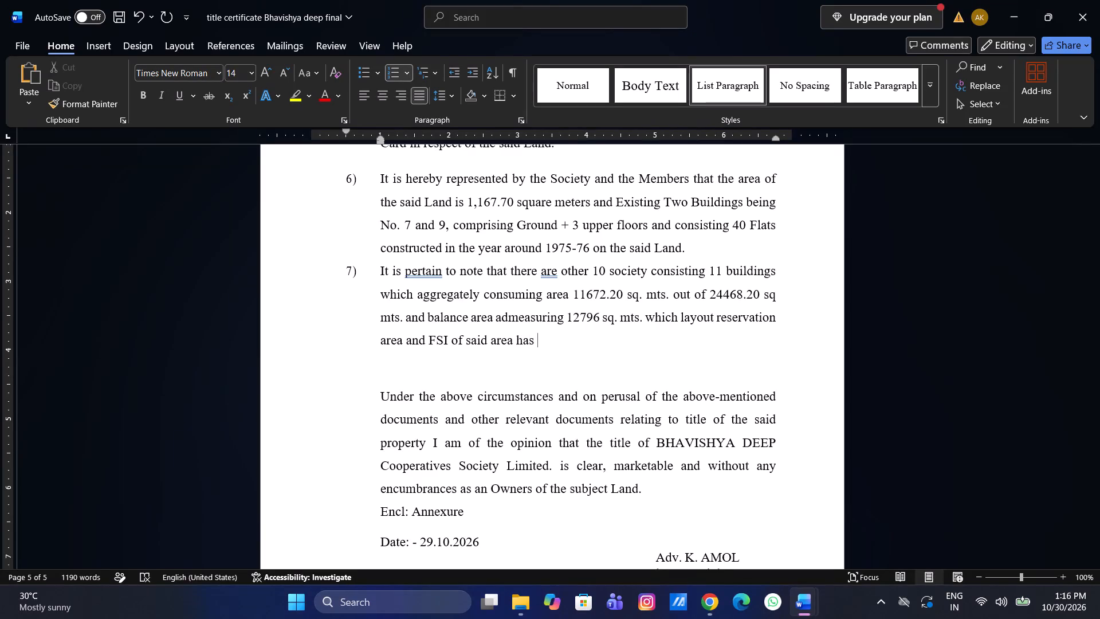
Continue item 7 after "FSI of said area has" with the words "proportionally distributed".
key(p)
key(r)
text(opo)
key(r)
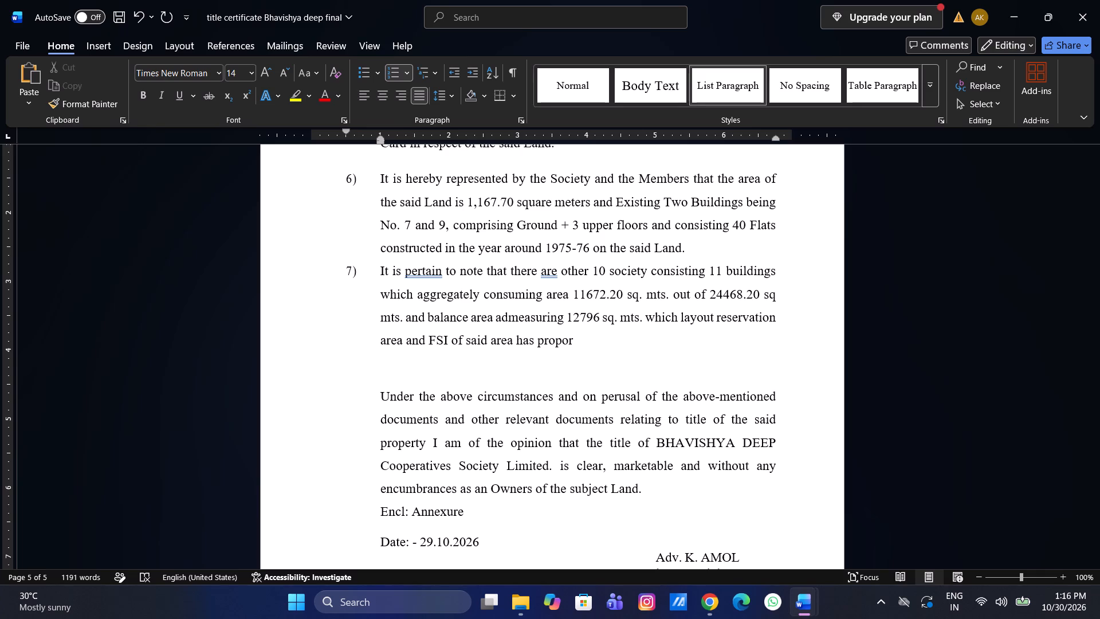
text(tionally)
key(space)
text(distru)
key(BackSpace)
text(ibuted)
key(space)
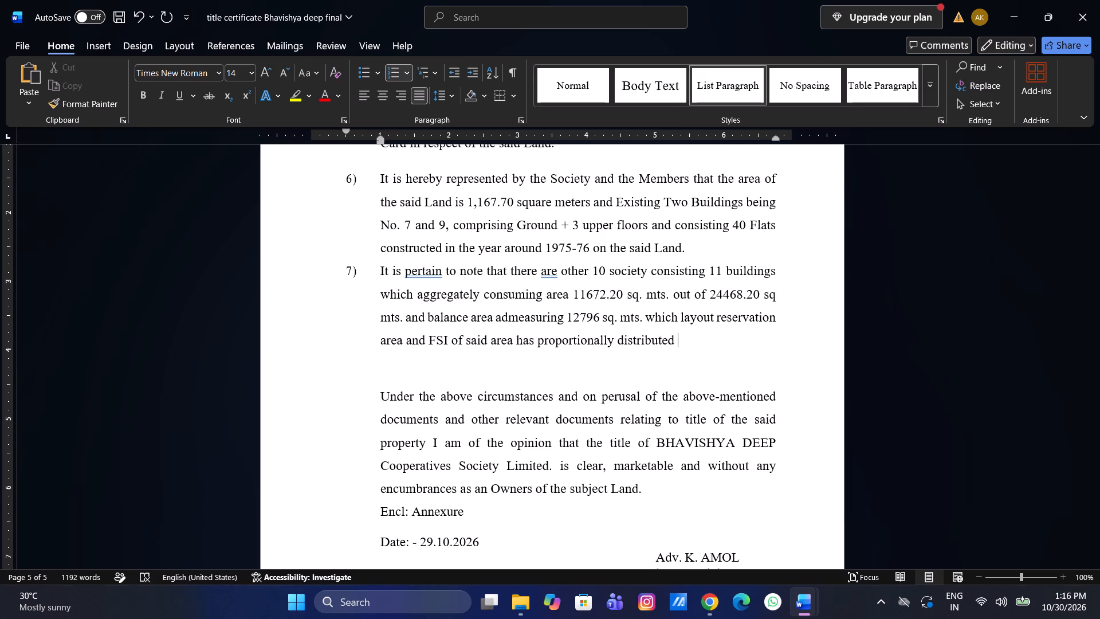
Finish the item 7 sentence with "among all 11 societies equally.".
text(among)
key(space)
text(all)
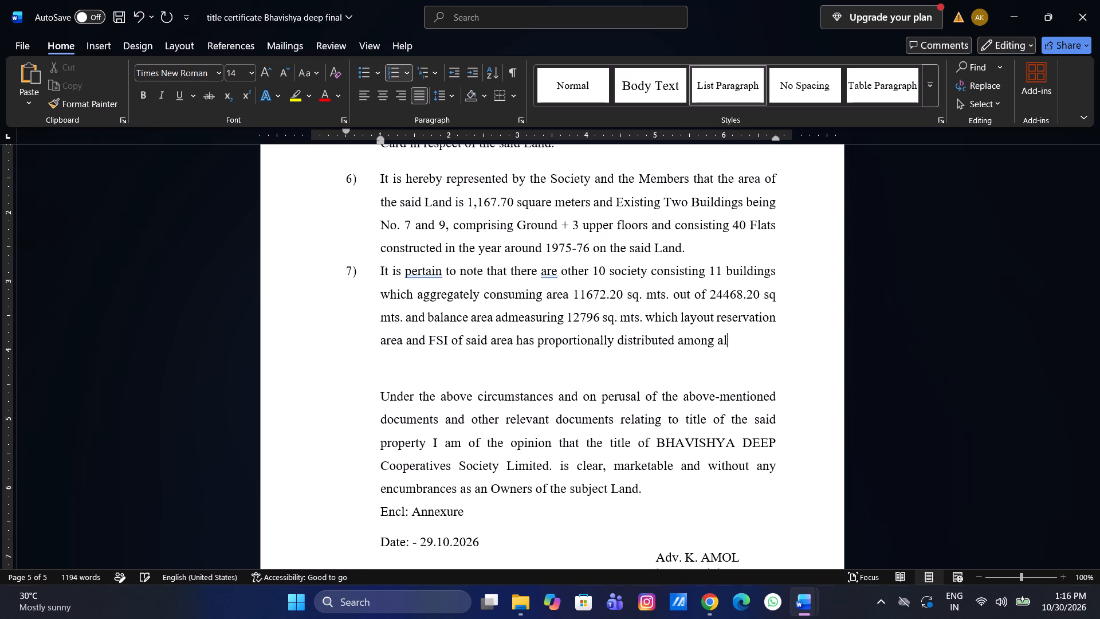
key(space)
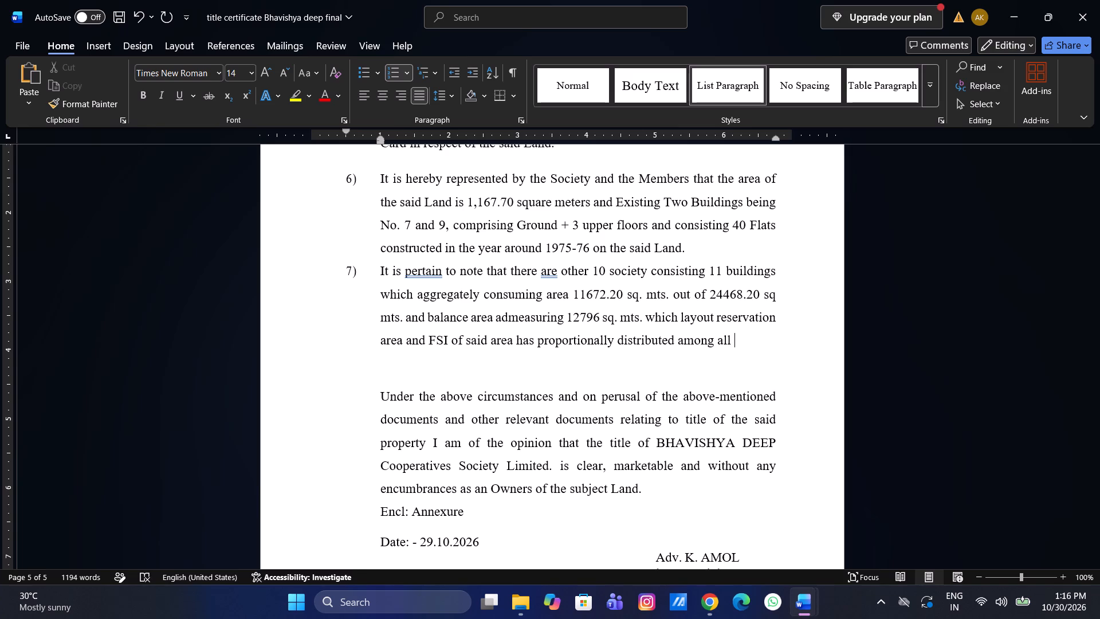
text(11 soci)
text(eties)
key(space)
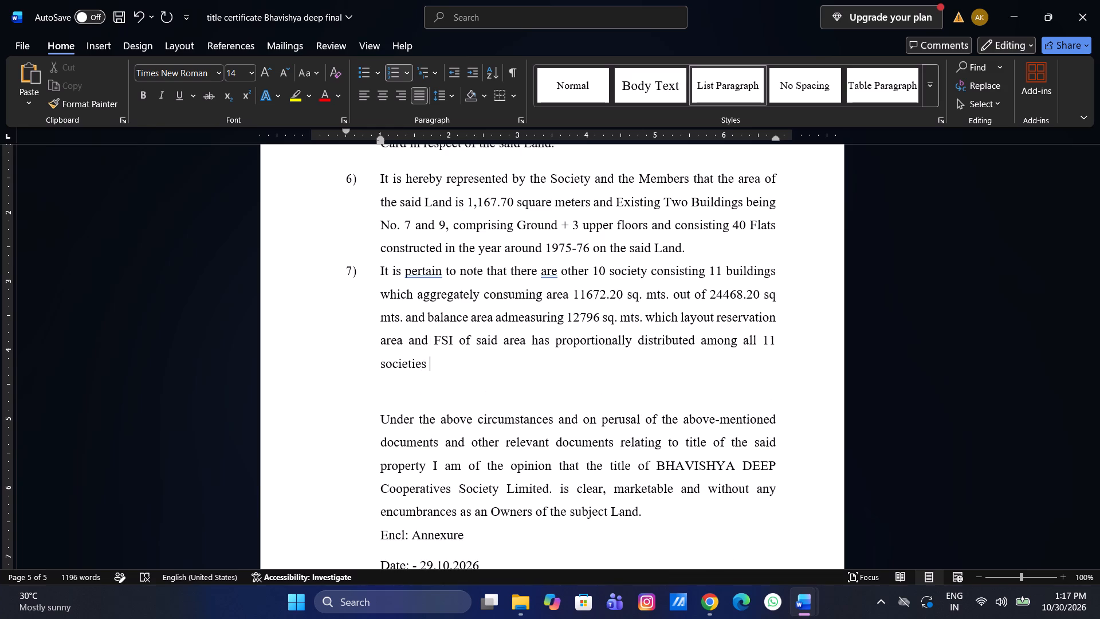
key(e)
text(qually)
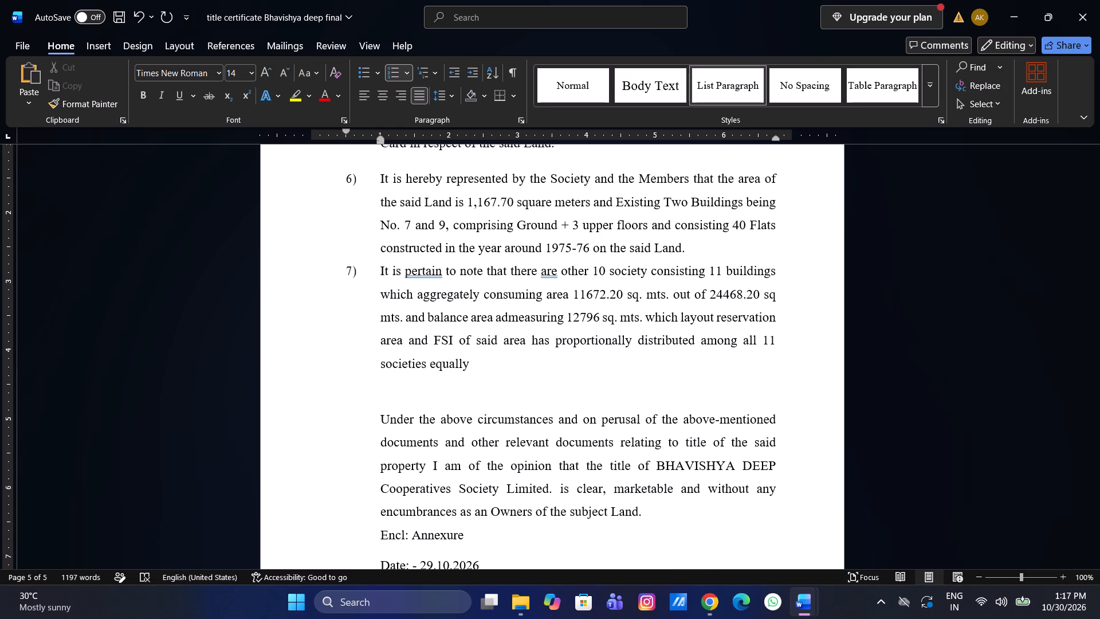
key(period)
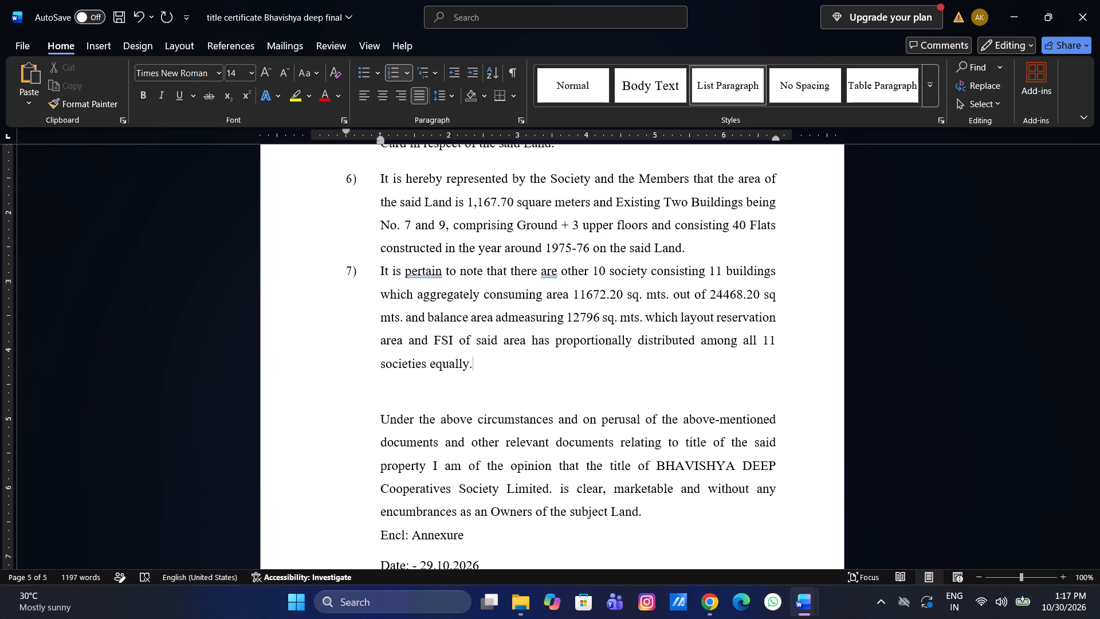
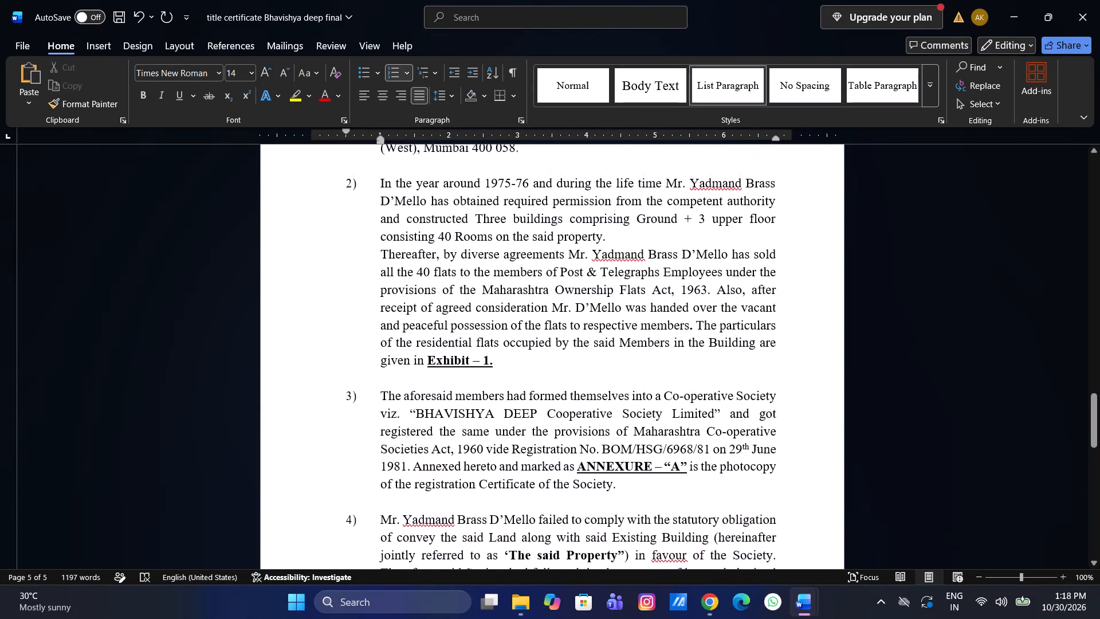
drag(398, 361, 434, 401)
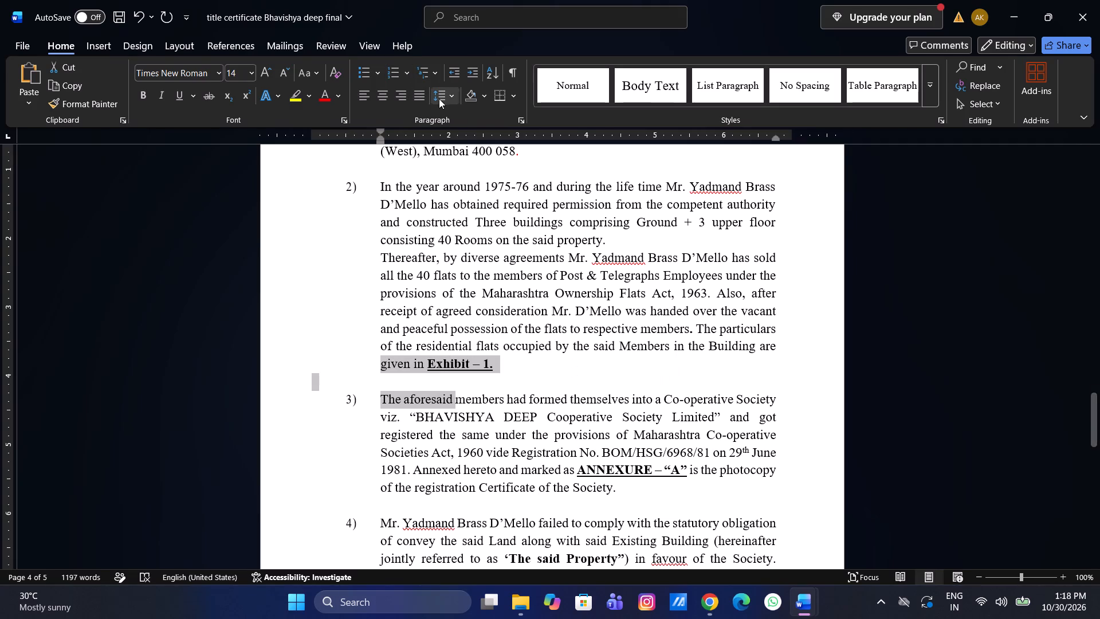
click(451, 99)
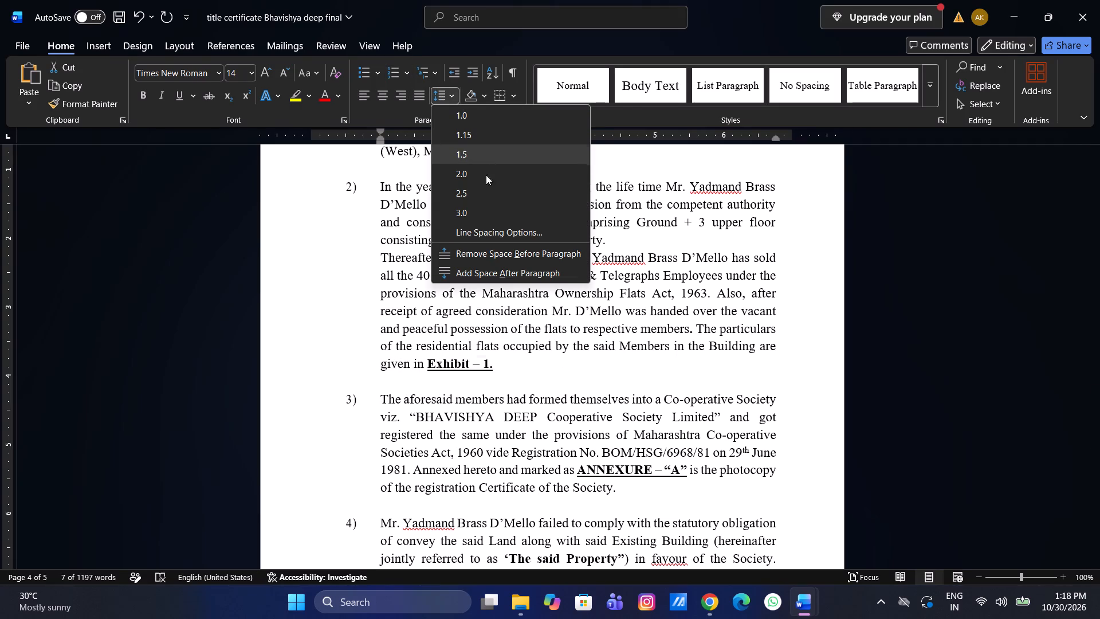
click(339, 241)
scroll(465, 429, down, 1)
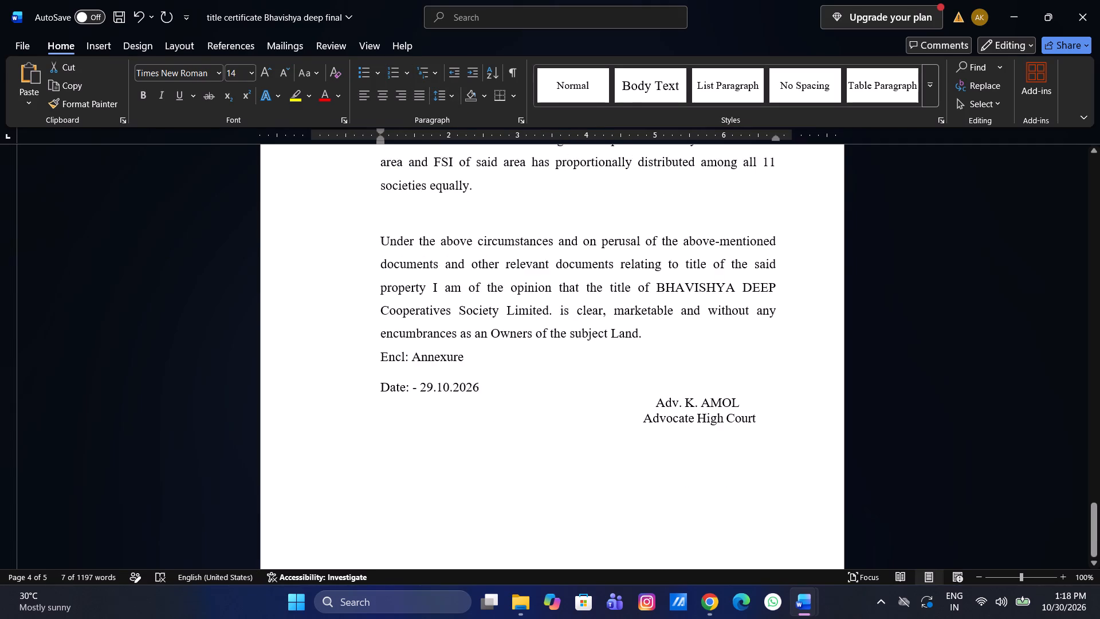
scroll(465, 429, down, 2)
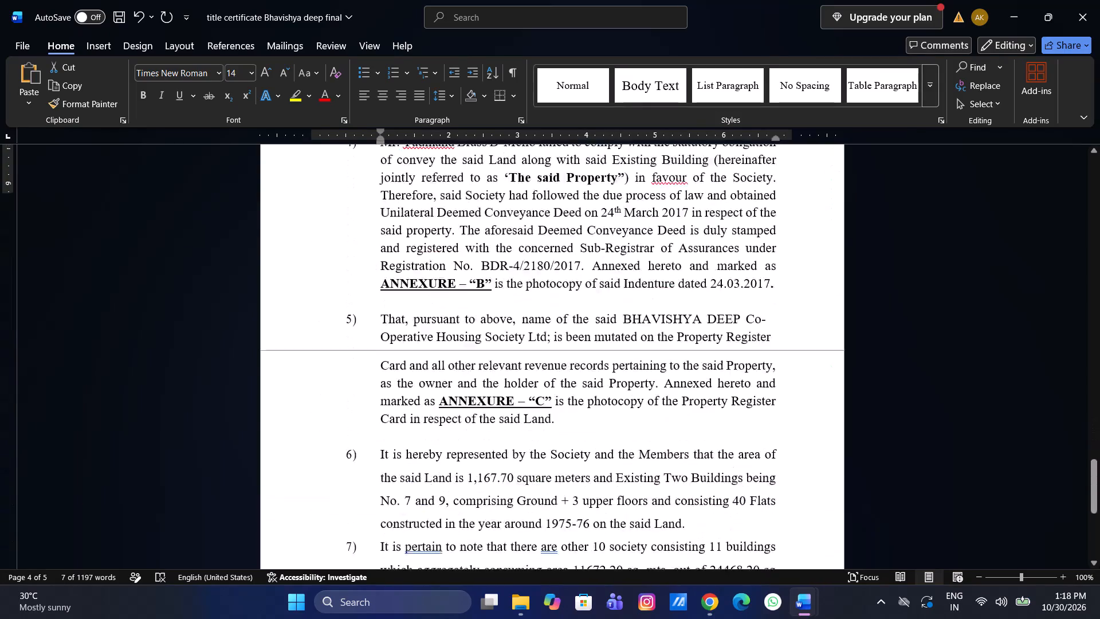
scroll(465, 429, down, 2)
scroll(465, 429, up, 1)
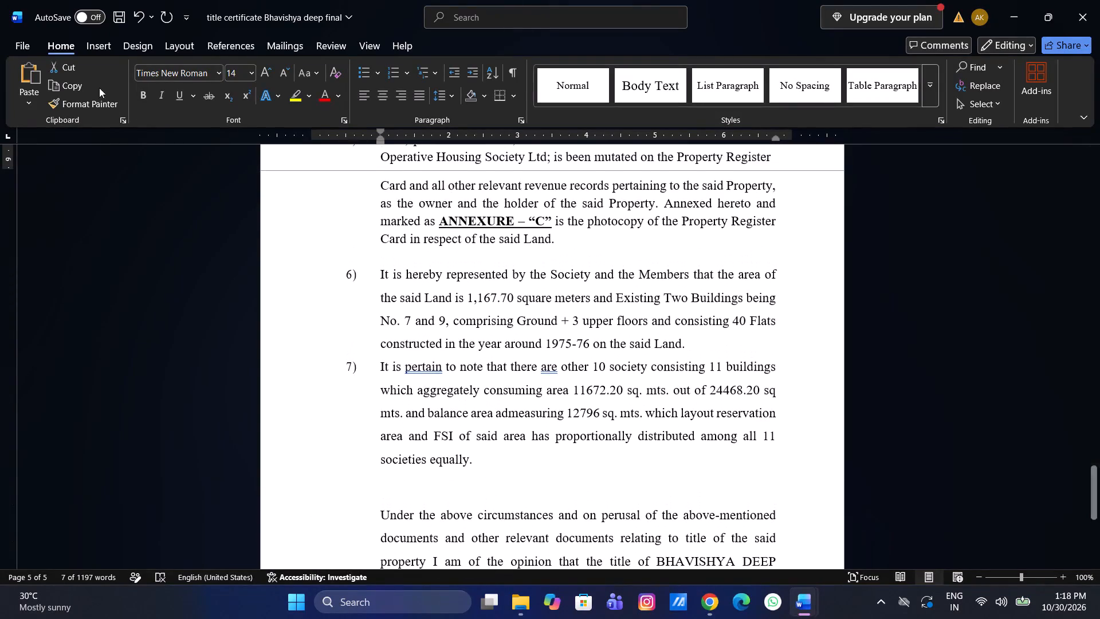
click(15, 42)
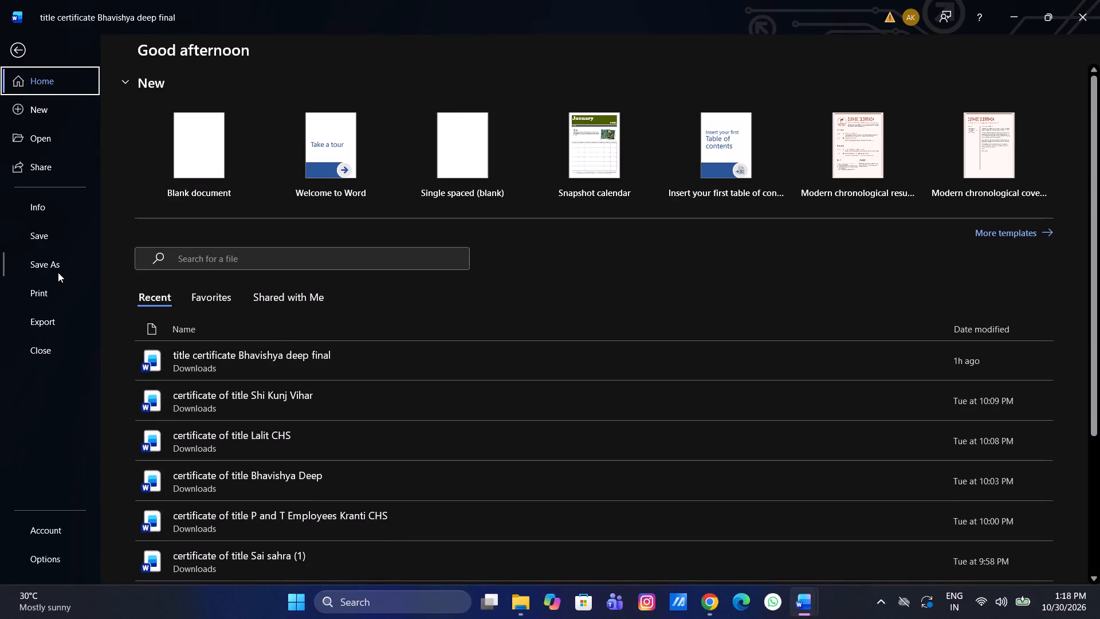
click(55, 261)
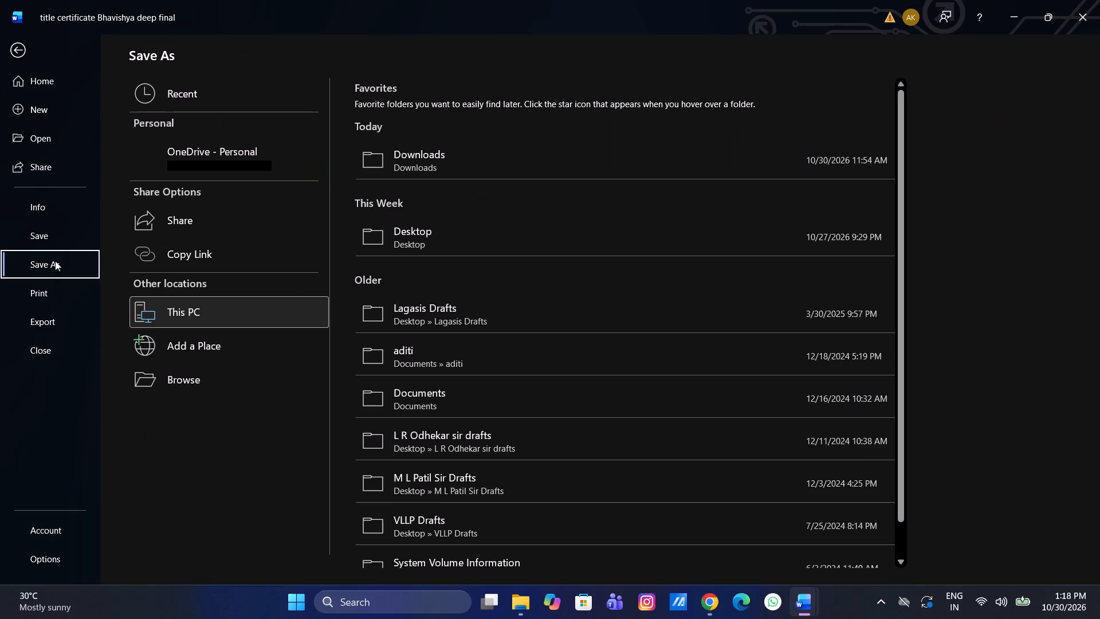
click(395, 239)
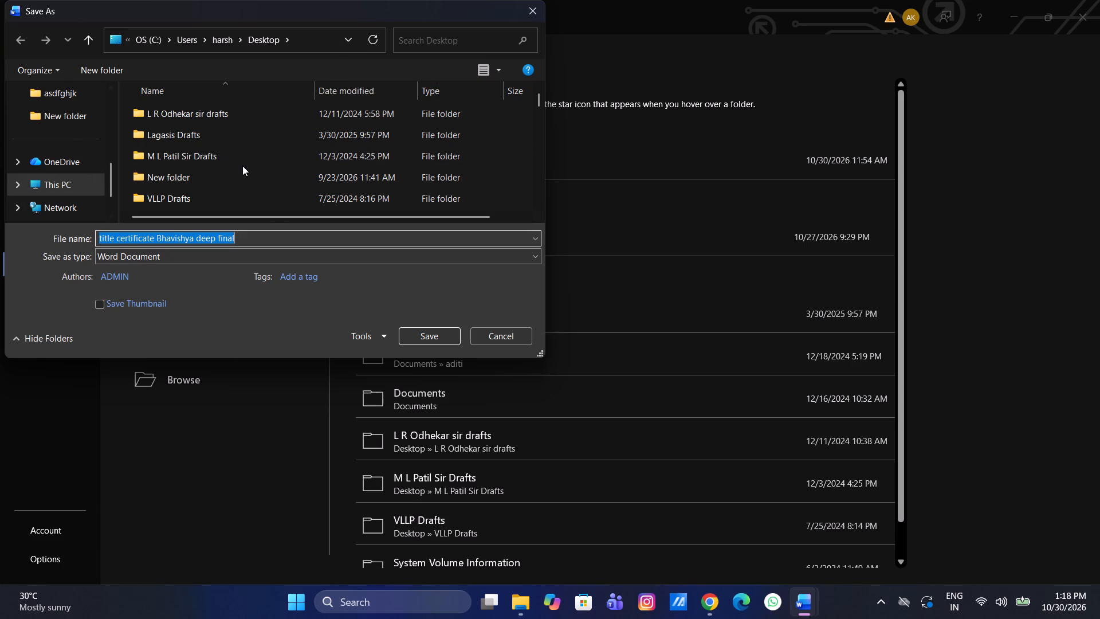
click(270, 235)
click(270, 235)
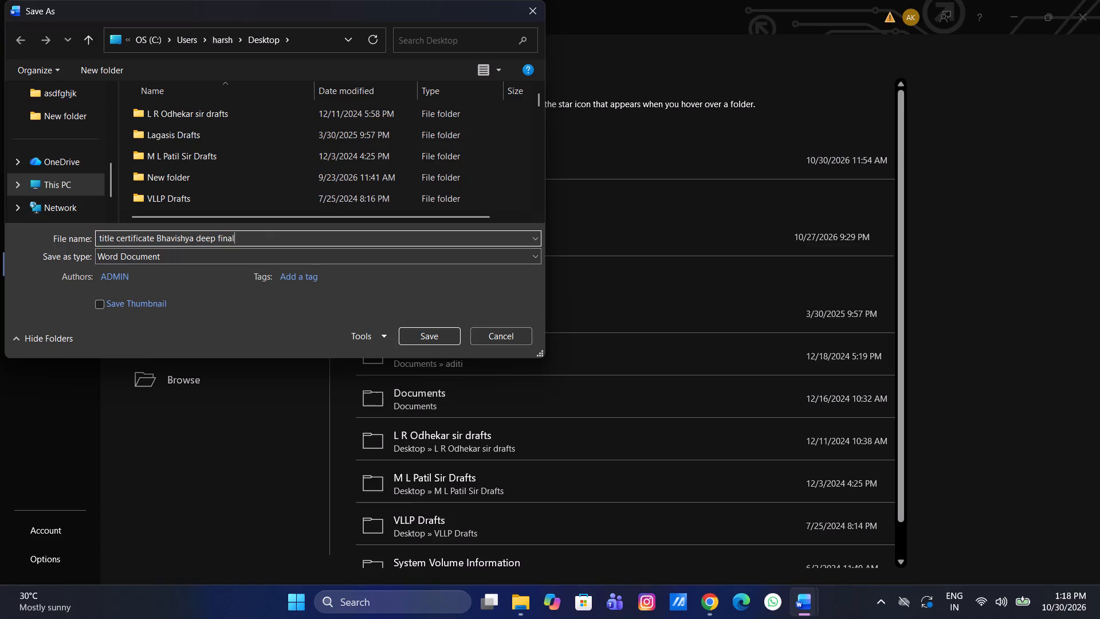